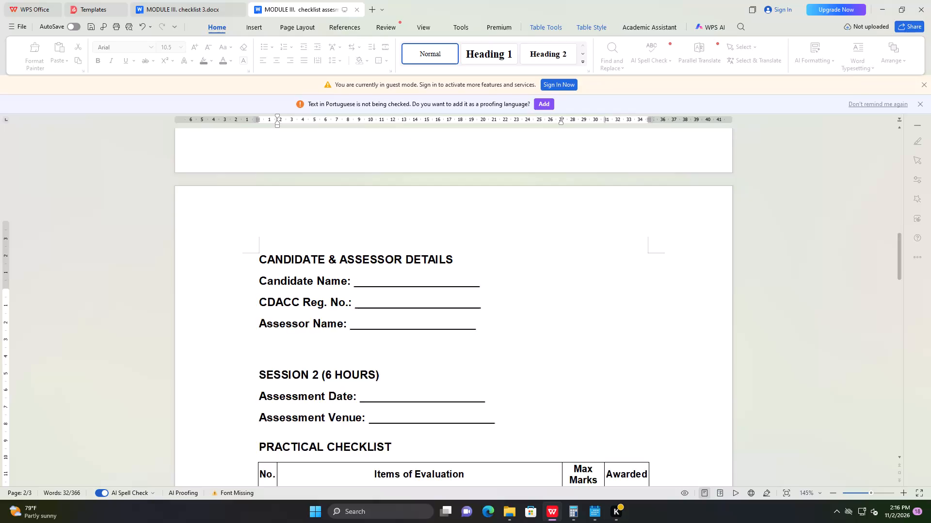
Set the Total Marks to 35 in both the Assessment 2 and Total rows of the Summary of Assessment table.
{"action": "scroll", "coordinate": [432, 333], "scroll_direction": "down", "scroll_amount": 10}
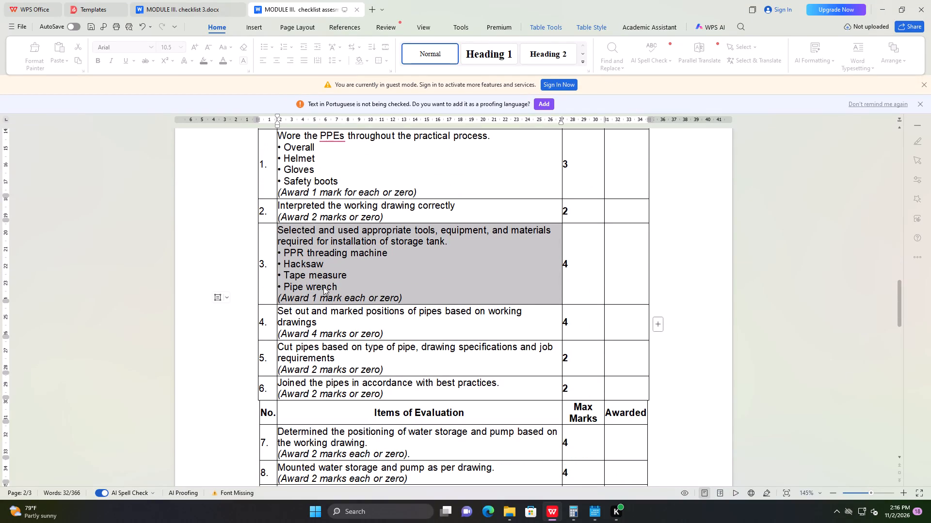
{"action": "scroll", "coordinate": [323, 287], "scroll_direction": "down", "scroll_amount": 16}
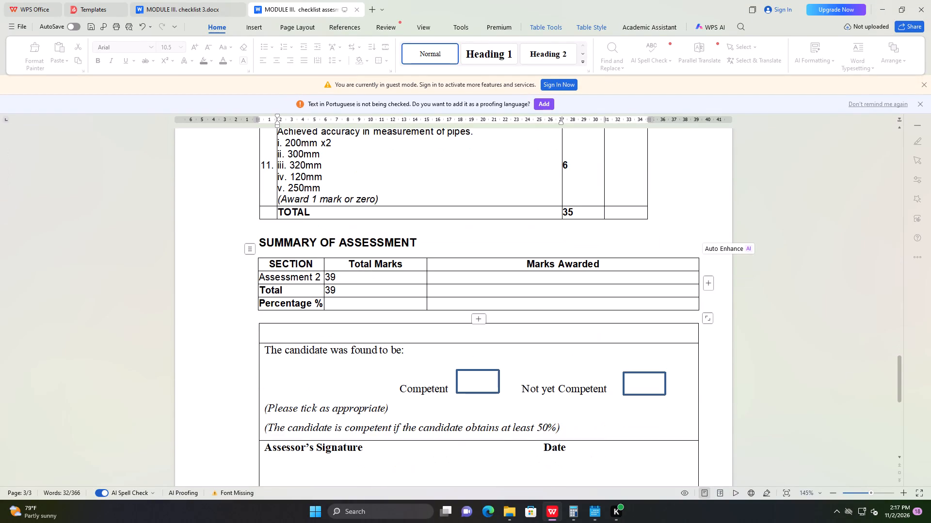
{"action": "left_click", "coordinate": [340, 279]}
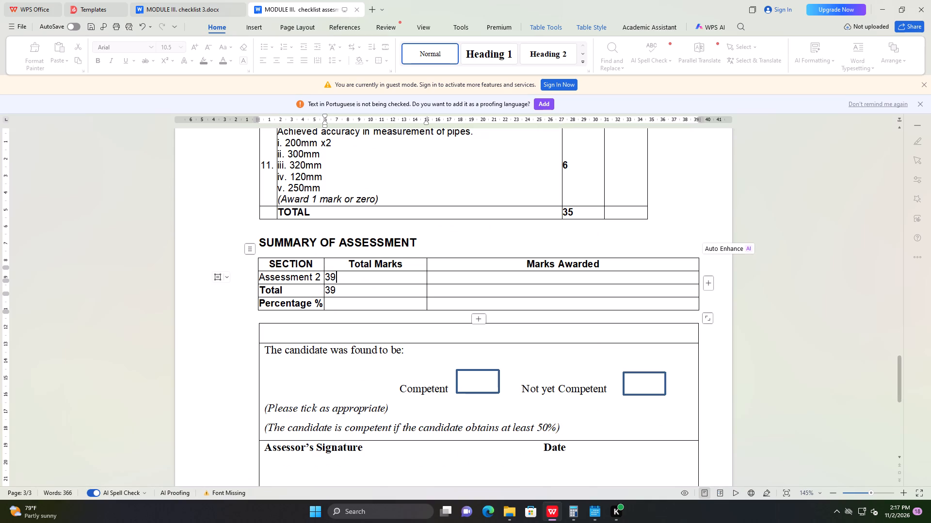
{"action": "key", "text": "BackSpace"}
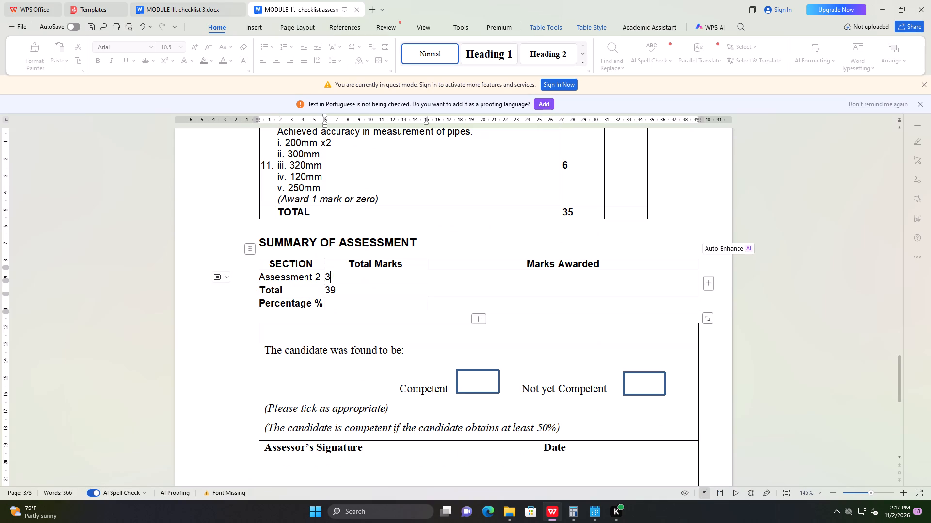
{"action": "key", "text": "5"}
{"action": "left_click", "coordinate": [335, 292]}
{"action": "key", "text": "BackSpace"}
{"action": "key", "text": "5"}
Save the Module III assessment 2 checklist document.
{"action": "scroll", "coordinate": [435, 378], "scroll_direction": "up", "scroll_amount": 2}
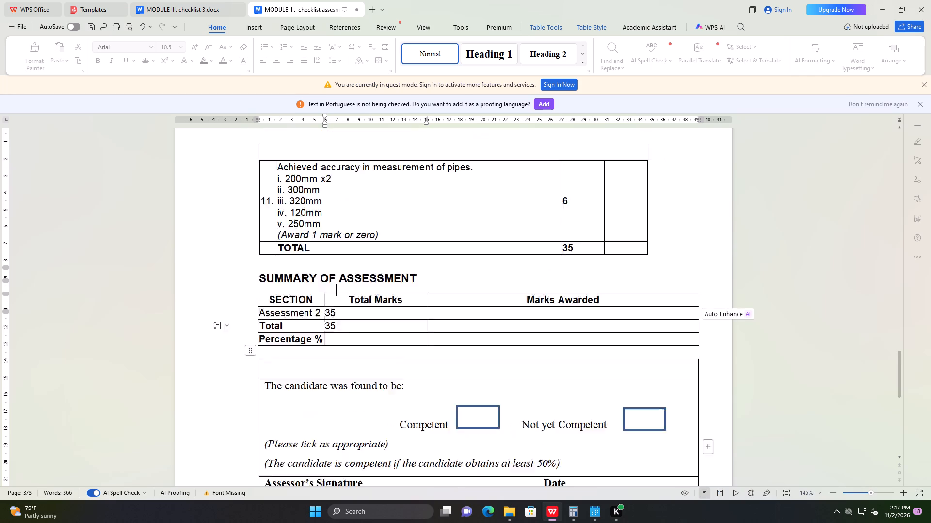
{"action": "scroll", "coordinate": [435, 378], "scroll_direction": "up", "scroll_amount": 2}
{"action": "scroll", "coordinate": [429, 382], "scroll_direction": "up", "scroll_amount": 20}
{"action": "scroll", "coordinate": [429, 382], "scroll_direction": "up", "scroll_amount": 1}
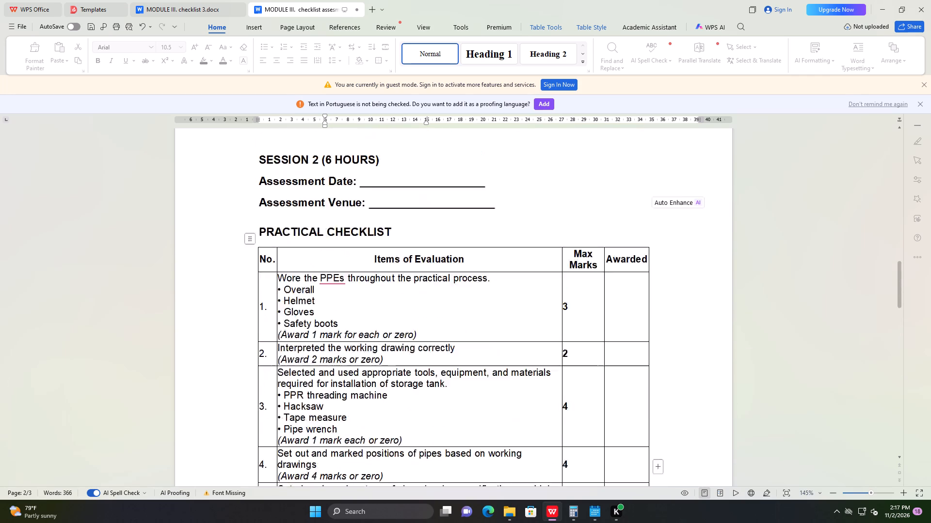
{"action": "scroll", "coordinate": [414, 373], "scroll_direction": "up", "scroll_amount": 1}
{"action": "left_click", "coordinate": [8, 23]}
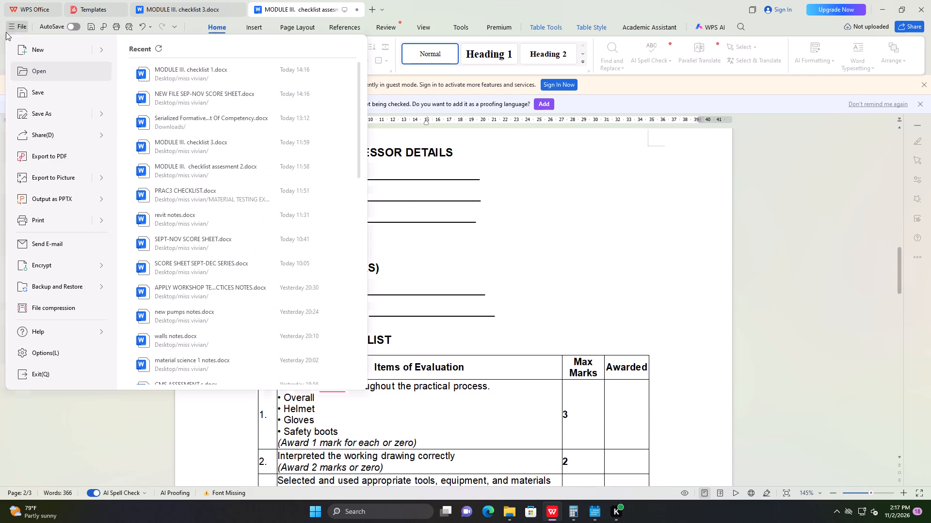
{"action": "left_click", "coordinate": [45, 99]}
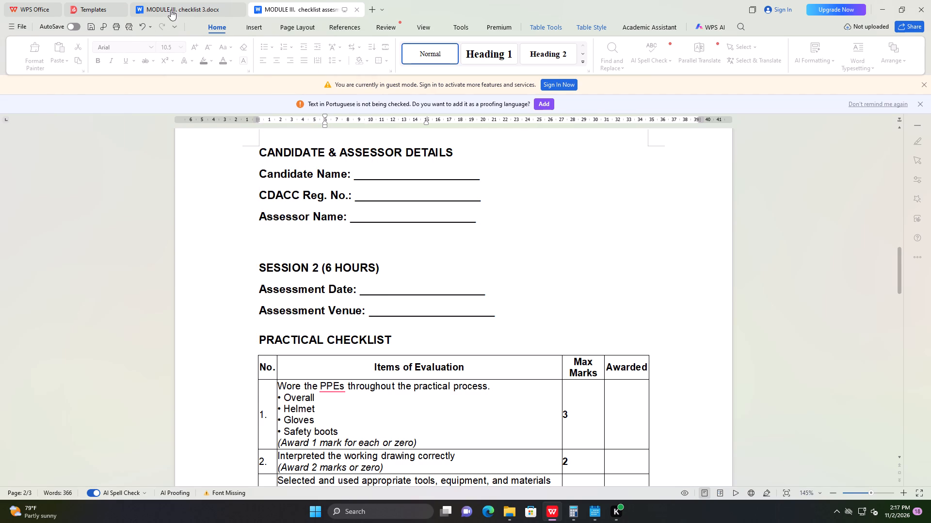
In the MODULE III. checklist 3.docx document, delete the Assessor ID Number line and the empty line beneath it from the candidate and assessor details.
{"action": "left_click", "coordinate": [172, 9]}
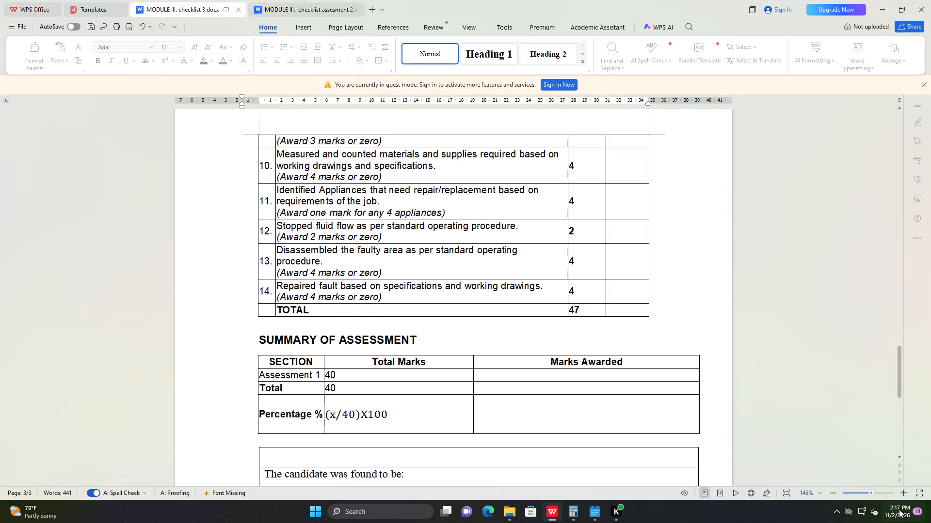
{"action": "scroll", "coordinate": [899, 509], "scroll_direction": "up", "scroll_amount": 4}
{"action": "scroll", "coordinate": [537, 323], "scroll_direction": "up", "scroll_amount": 20}
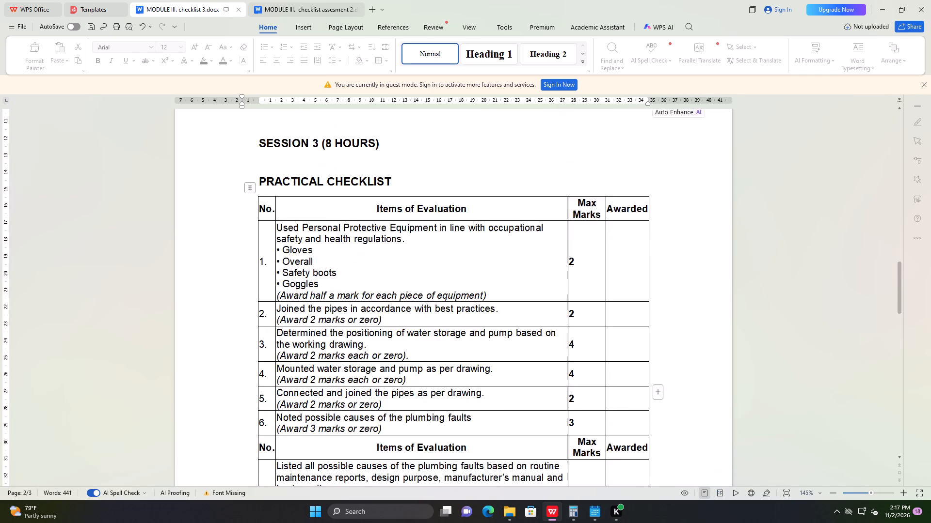
{"action": "scroll", "coordinate": [558, 341], "scroll_direction": "up", "scroll_amount": 9}
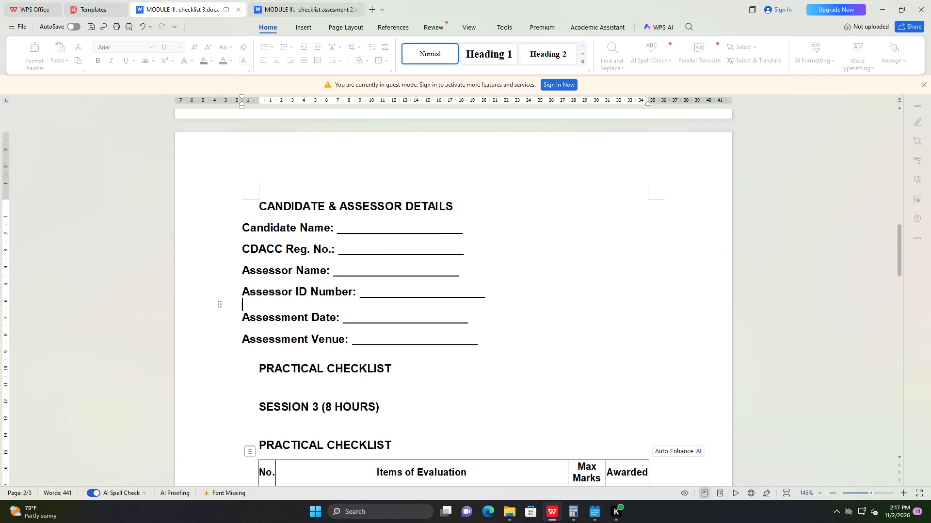
{"action": "left_click_drag", "start_coordinate": [494, 300], "coordinate": [236, 293]}
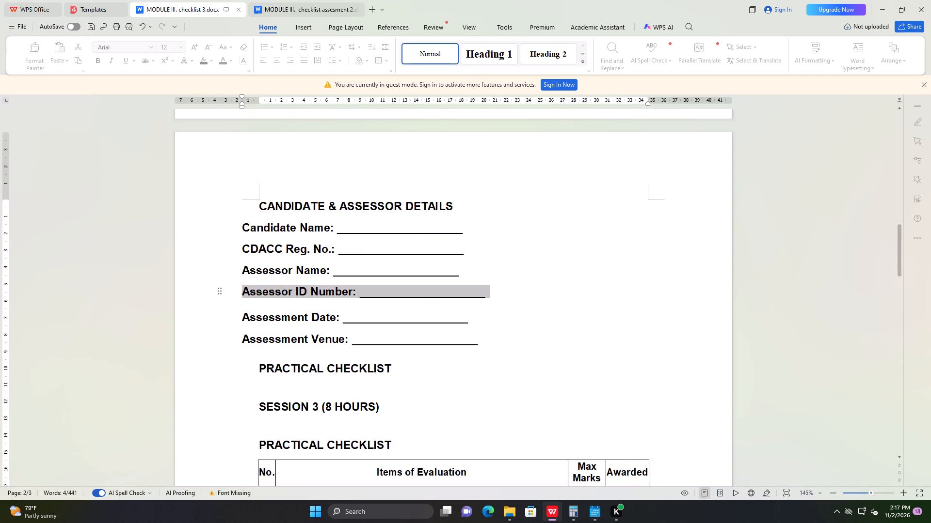
{"action": "key", "text": "BackSpace"}
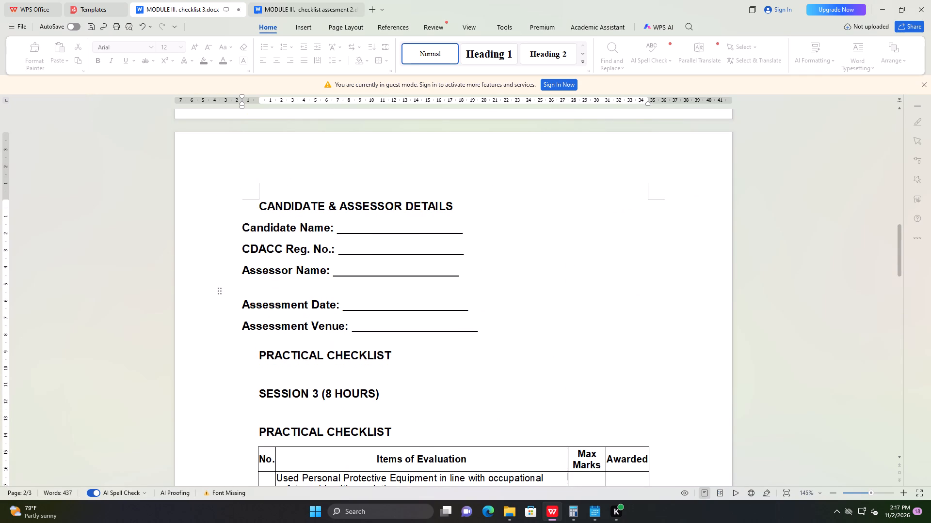
{"action": "key", "text": "BackSpace"}
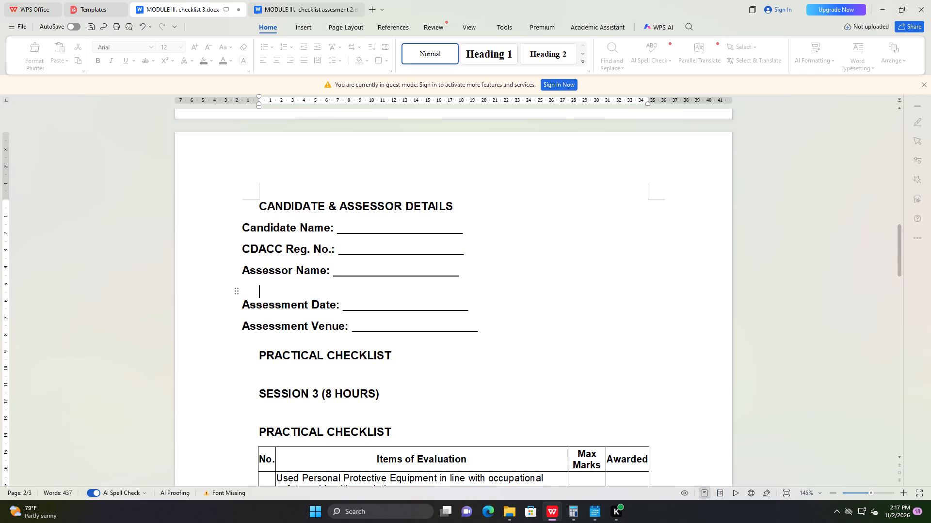
{"action": "key", "text": "BackSpace"}
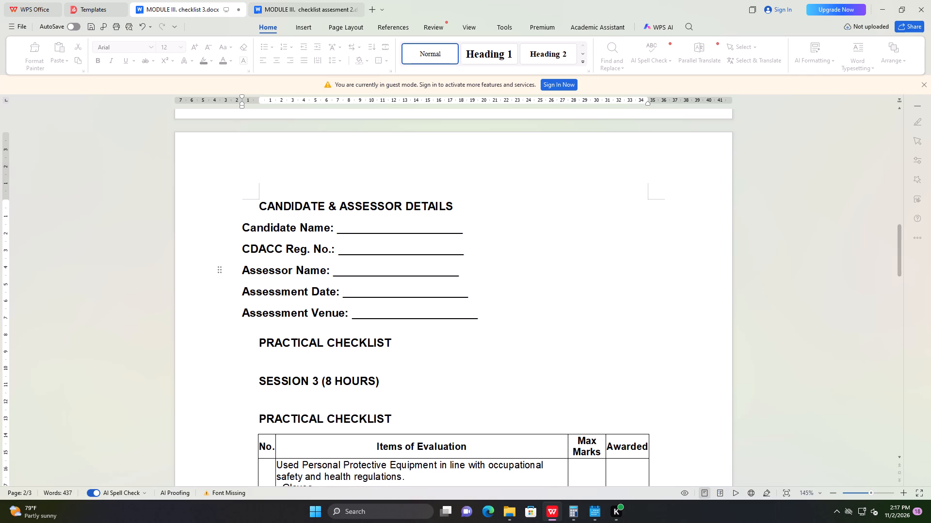
Set the Total Marks to 47 in both the Assessment 1 and Total rows of the Summary of Assessment table.
{"action": "scroll", "coordinate": [298, 259], "scroll_direction": "down", "scroll_amount": 20}
{"action": "scroll", "coordinate": [298, 259], "scroll_direction": "down", "scroll_amount": 8}
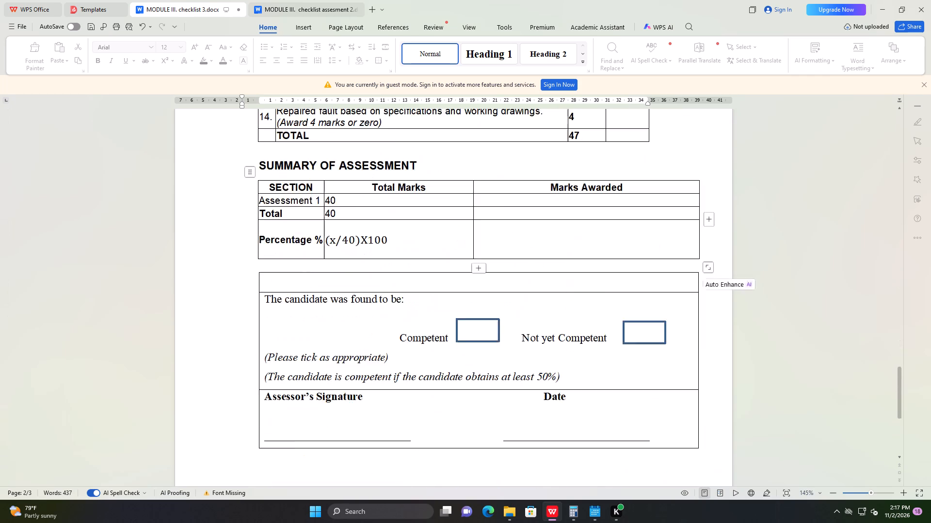
{"action": "scroll", "coordinate": [272, 306], "scroll_direction": "down", "scroll_amount": 6}
{"action": "scroll", "coordinate": [272, 306], "scroll_direction": "down", "scroll_amount": 20}
{"action": "scroll", "coordinate": [272, 306], "scroll_direction": "down", "scroll_amount": 1}
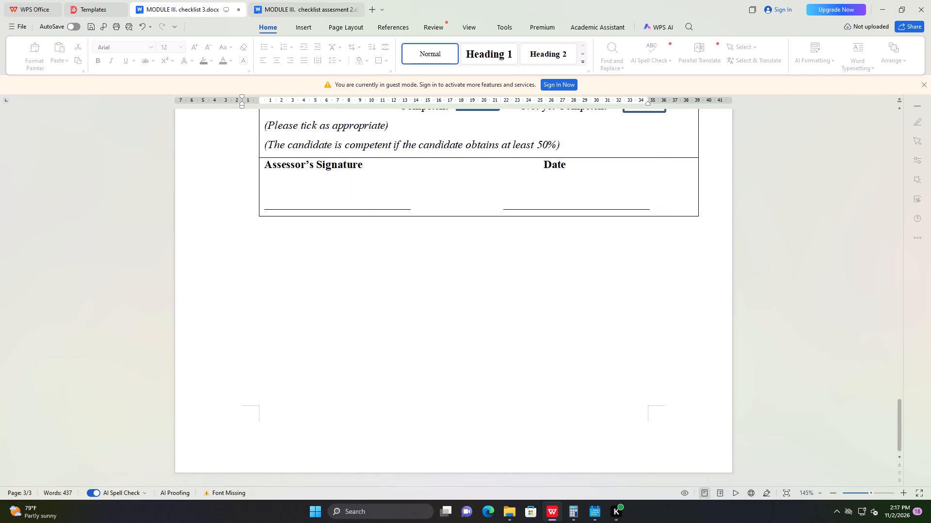
{"action": "scroll", "coordinate": [273, 308], "scroll_direction": "down", "scroll_amount": 6}
{"action": "scroll", "coordinate": [393, 274], "scroll_direction": "up", "scroll_amount": 5}
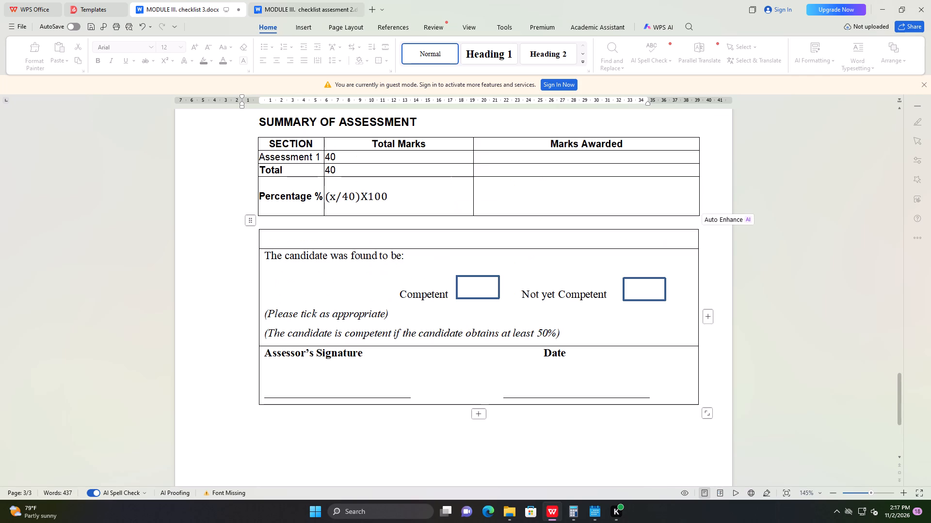
{"action": "scroll", "coordinate": [452, 158], "scroll_direction": "up", "scroll_amount": 3}
{"action": "left_click", "coordinate": [337, 269]}
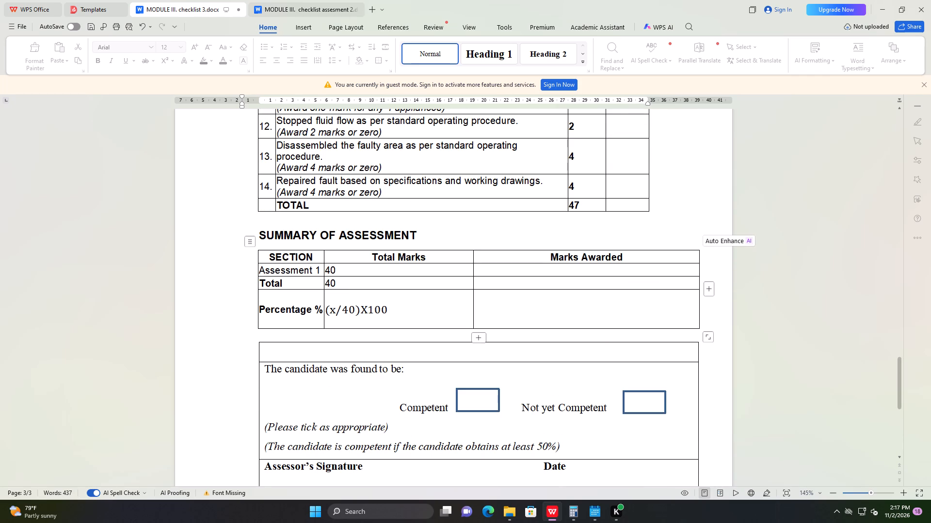
{"action": "key", "text": "BackSpace"}
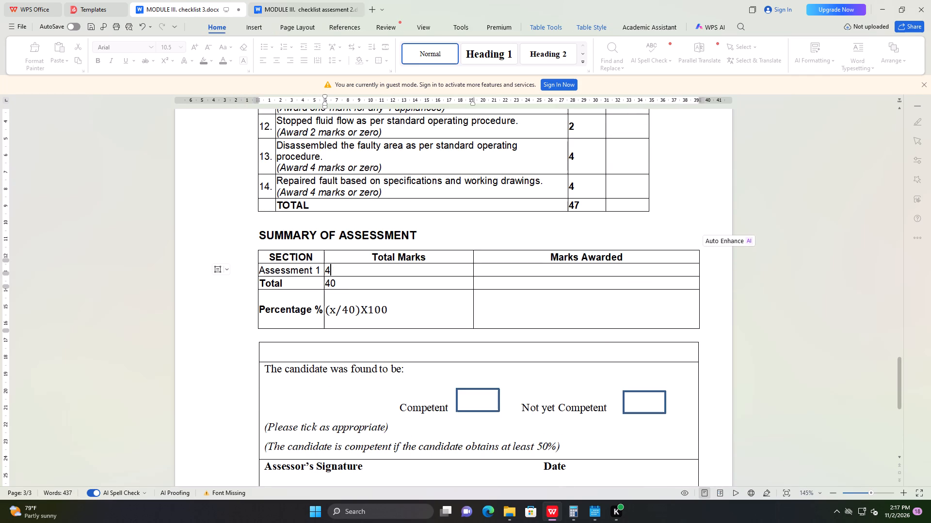
{"action": "key", "text": "7"}
{"action": "left_click", "coordinate": [336, 284]}
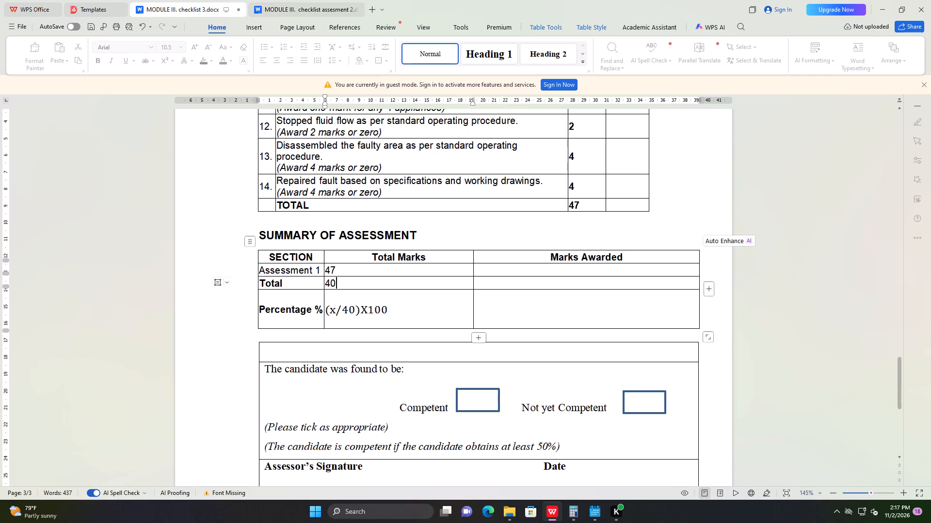
{"action": "key", "text": "BackSpace"}
{"action": "key", "text": "7"}
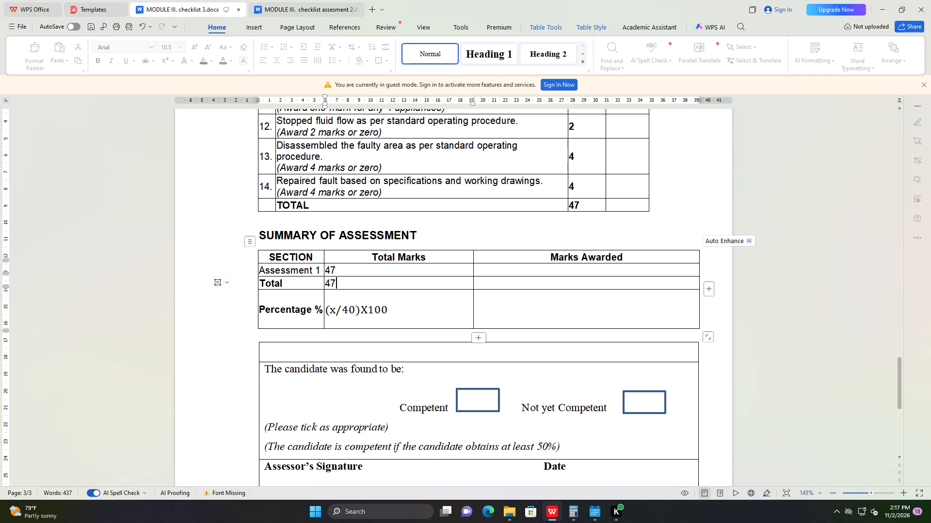
Change the Percentage % formula in the summary table to (x/47)X100.
{"action": "left_click", "coordinate": [353, 311]}
{"action": "key", "text": "BackSpace"}
{"action": "key", "text": "7"}
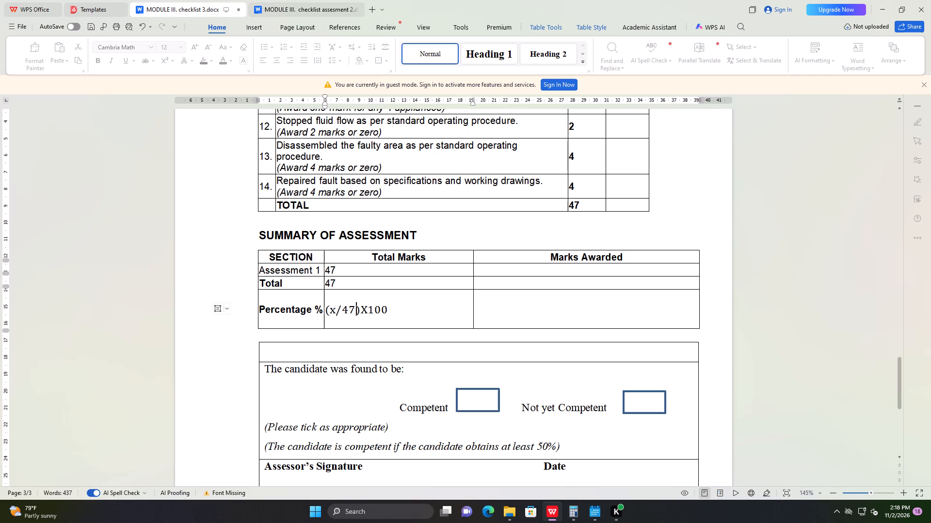
Review the summary section and the practical checklist's evaluation items with their maximum marks, working back from the end of the document.
{"action": "scroll", "coordinate": [628, 360], "scroll_direction": "down", "scroll_amount": 1}
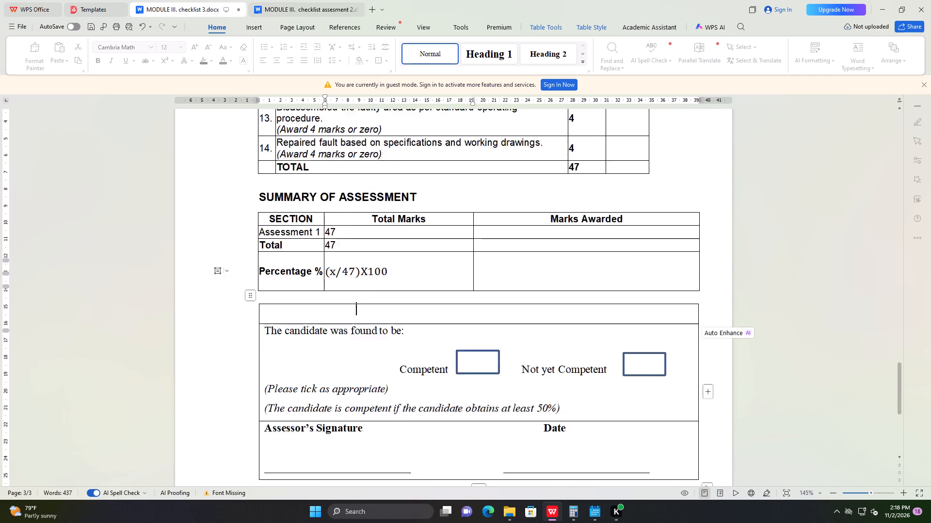
{"action": "scroll", "coordinate": [628, 360], "scroll_direction": "down", "scroll_amount": 1}
{"action": "scroll", "coordinate": [628, 360], "scroll_direction": "up", "scroll_amount": 6}
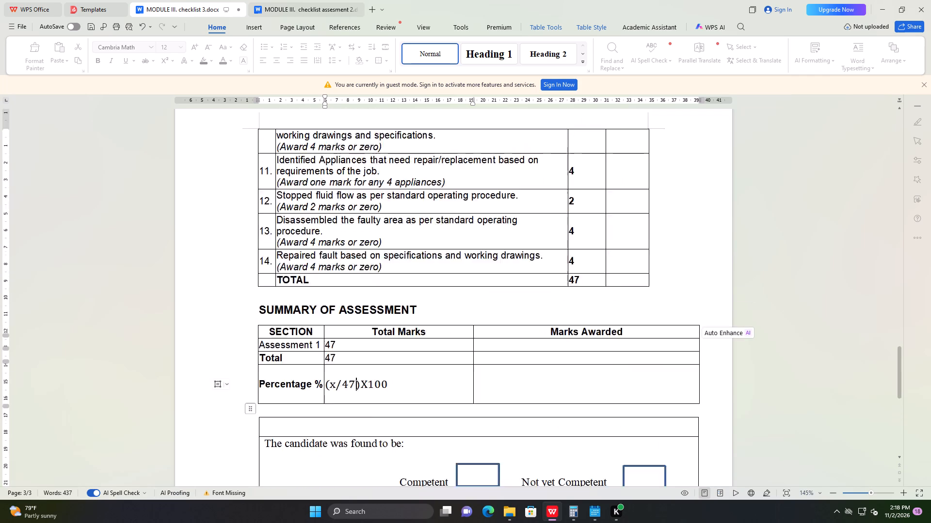
{"action": "scroll", "coordinate": [626, 364], "scroll_direction": "up", "scroll_amount": 3}
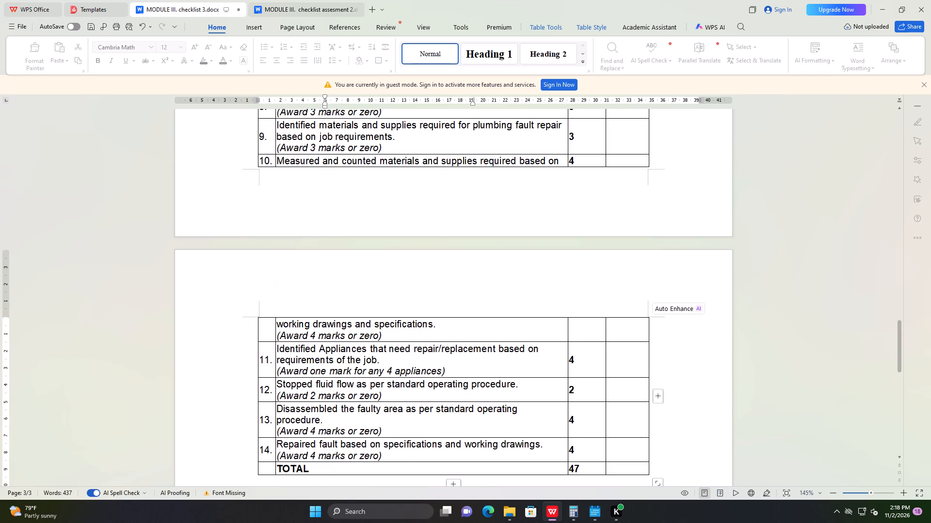
{"action": "scroll", "coordinate": [622, 369], "scroll_direction": "up", "scroll_amount": 1}
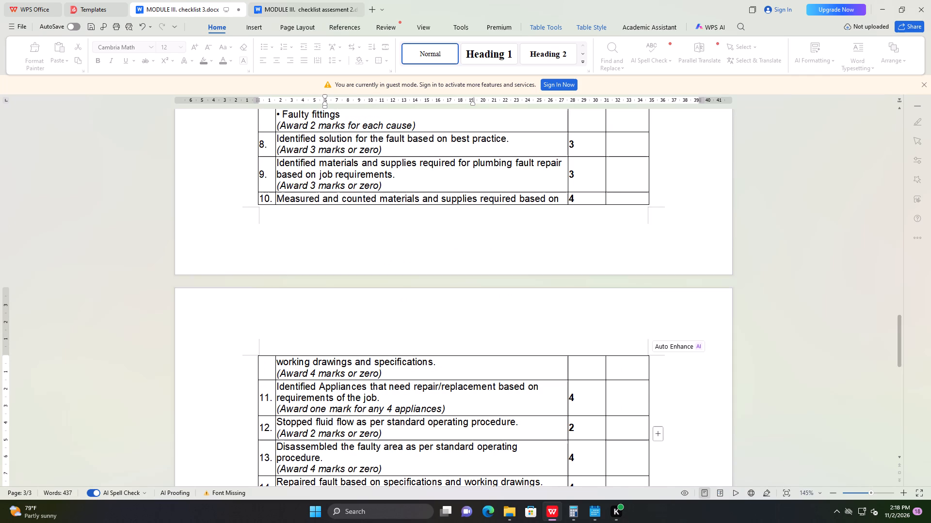
{"action": "scroll", "coordinate": [622, 369], "scroll_direction": "up", "scroll_amount": 1}
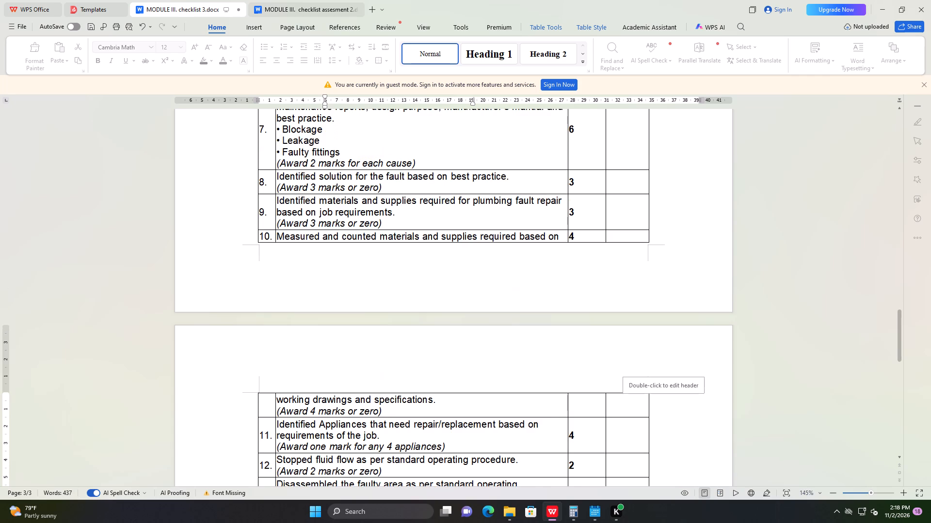
{"action": "scroll", "coordinate": [622, 369], "scroll_direction": "up", "scroll_amount": 2}
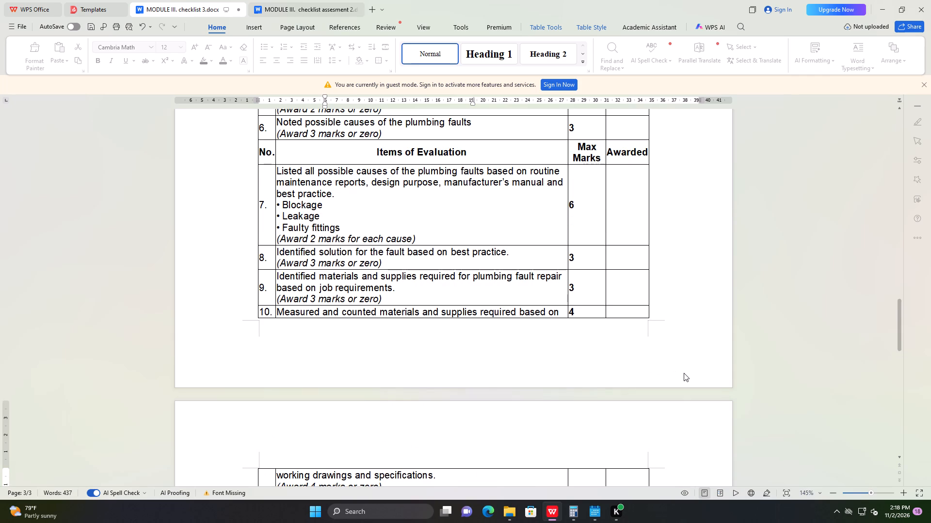
Delete the duplicate PRACTICAL CHECKLIST heading above the SESSION 3 (8 HOURS) heading.
{"action": "scroll", "coordinate": [609, 361], "scroll_direction": "up", "scroll_amount": 5}
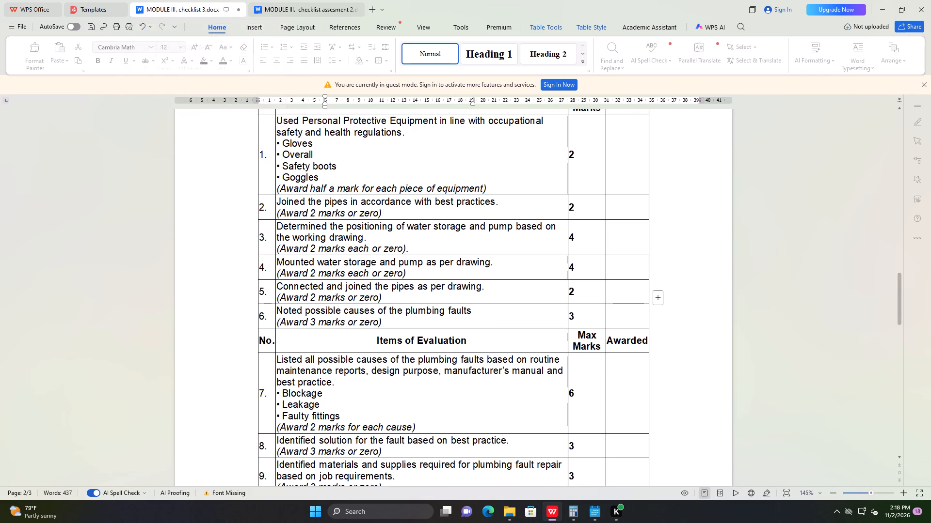
{"action": "scroll", "coordinate": [343, 242], "scroll_direction": "up", "scroll_amount": 8}
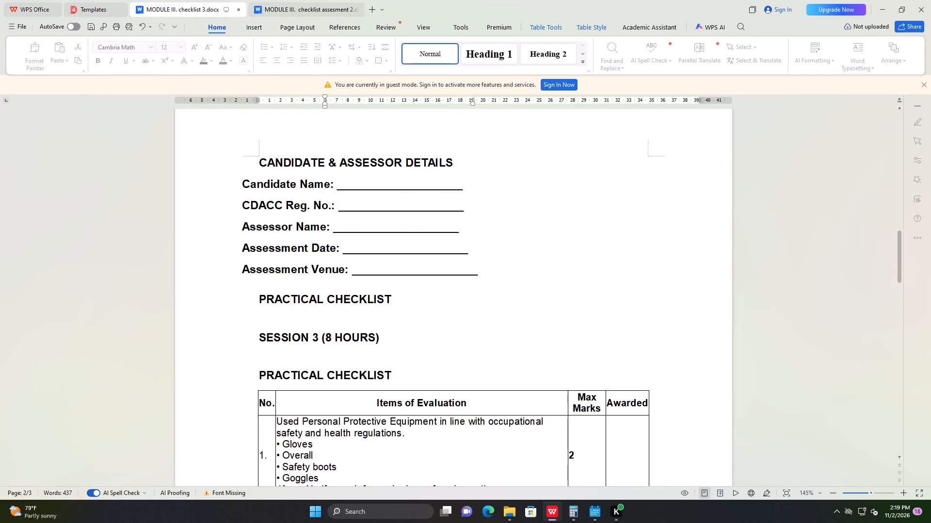
{"action": "left_click_drag", "start_coordinate": [400, 311], "coordinate": [400, 310]}
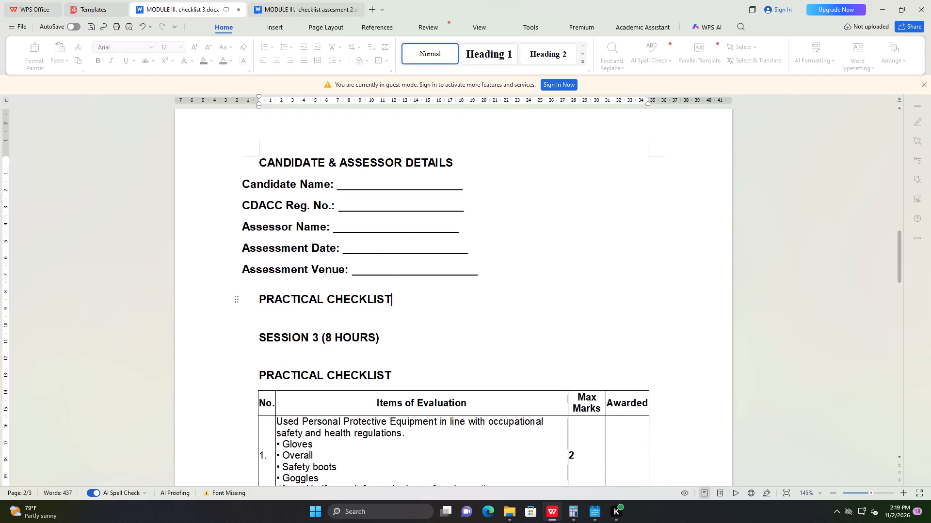
{"action": "left_click_drag", "start_coordinate": [400, 310], "coordinate": [247, 306]}
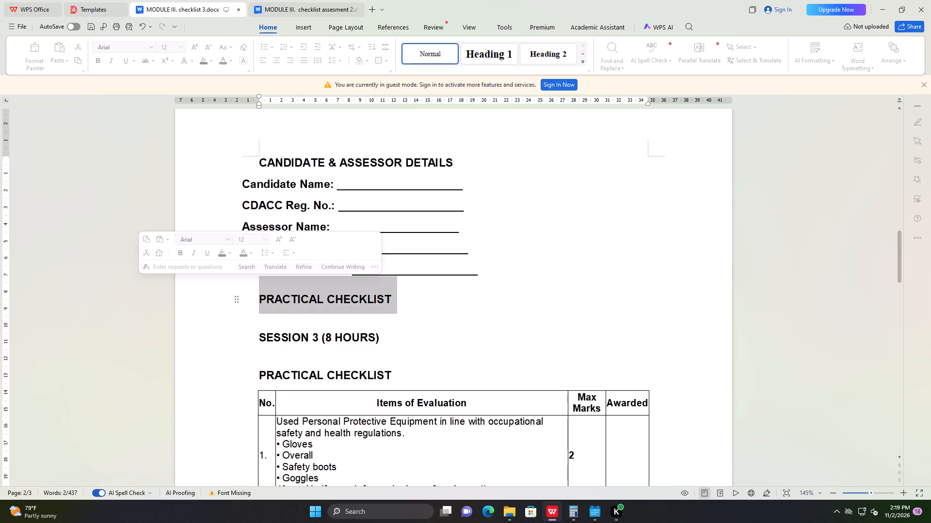
{"action": "key", "text": "BackSpace"}
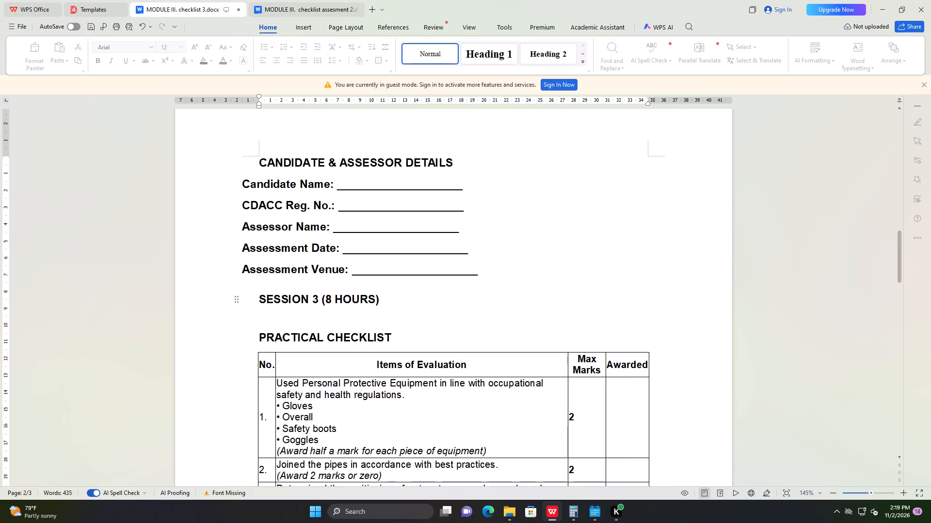
Replace the word SESSION with ASSSESMENT in the SESSION 3 (8 HOURS) heading, adding an extra space before the 3.
{"action": "left_click", "coordinate": [298, 298]}
{"action": "key", "text": "BackSpace"}
{"action": "key", "text": "BackSpace"}
{"action": "key", "text": "BackSpace"}
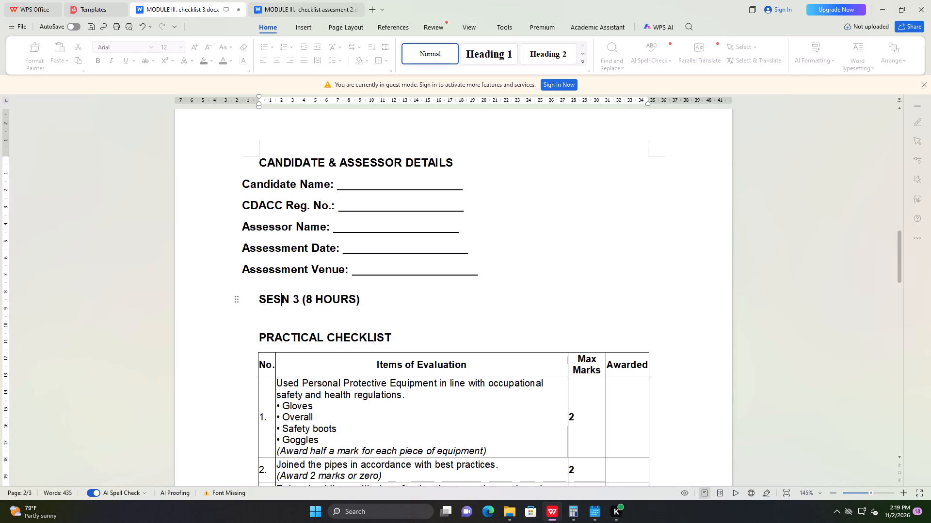
{"action": "key", "text": "BackSpace"}
{"action": "key", "text": "BackSpace"}
{"action": "key", "text": "BackSpace"}
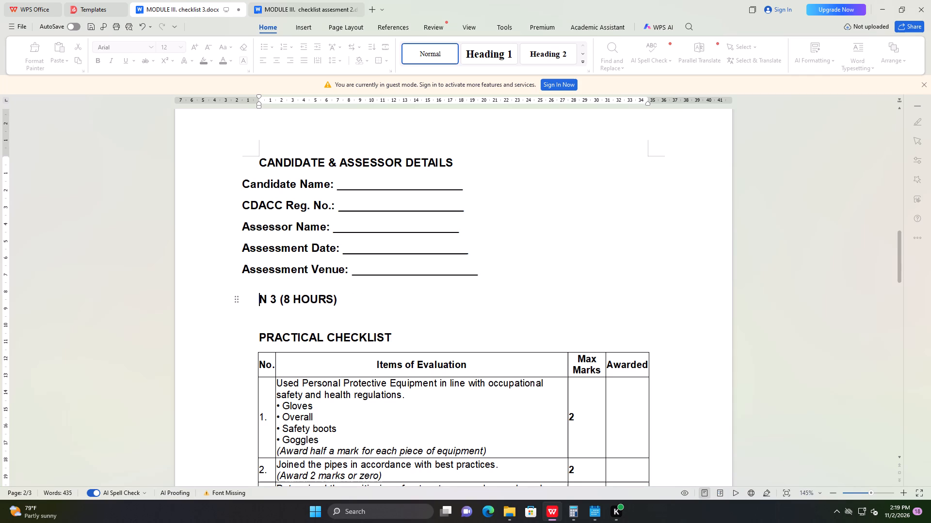
{"action": "type", "text": "ASSSES"}
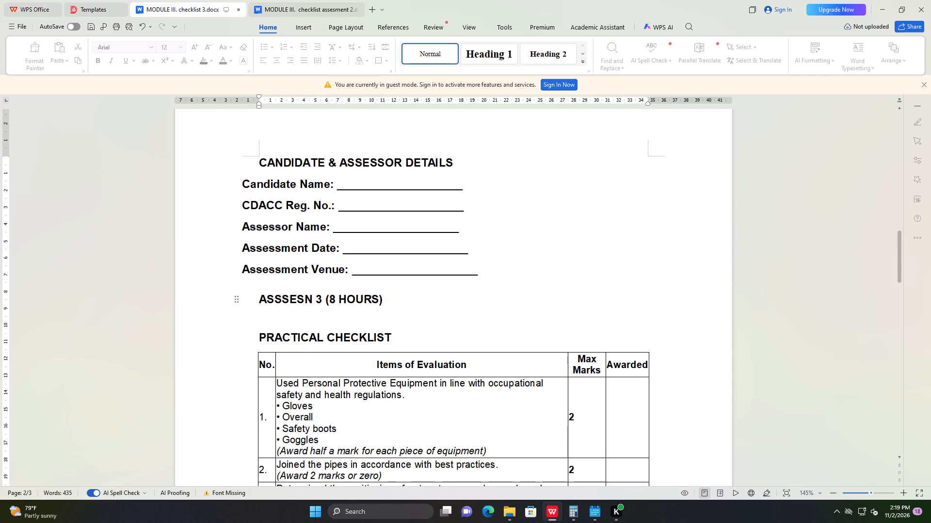
{"action": "type", "text": "ME"}
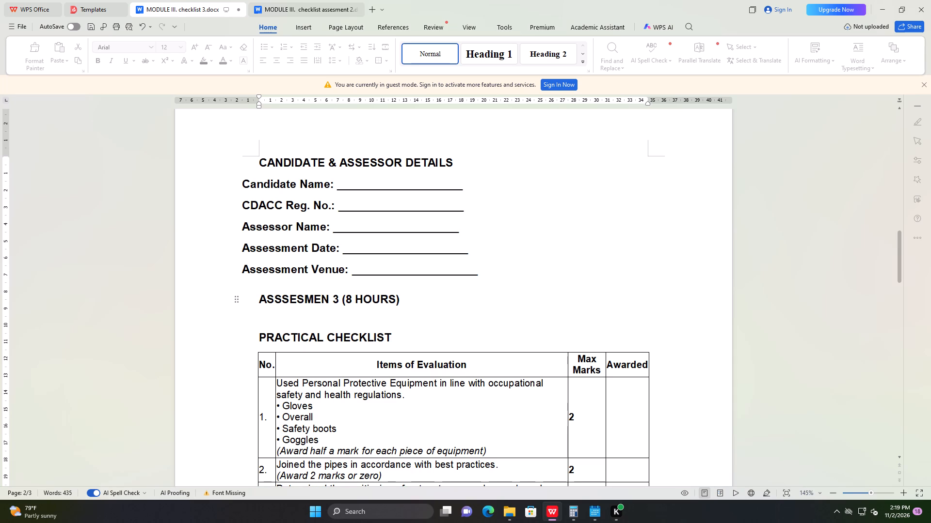
{"action": "left_click", "coordinate": [327, 299]}
{"action": "type", "text": "T"}
{"action": "key", "text": "space"}
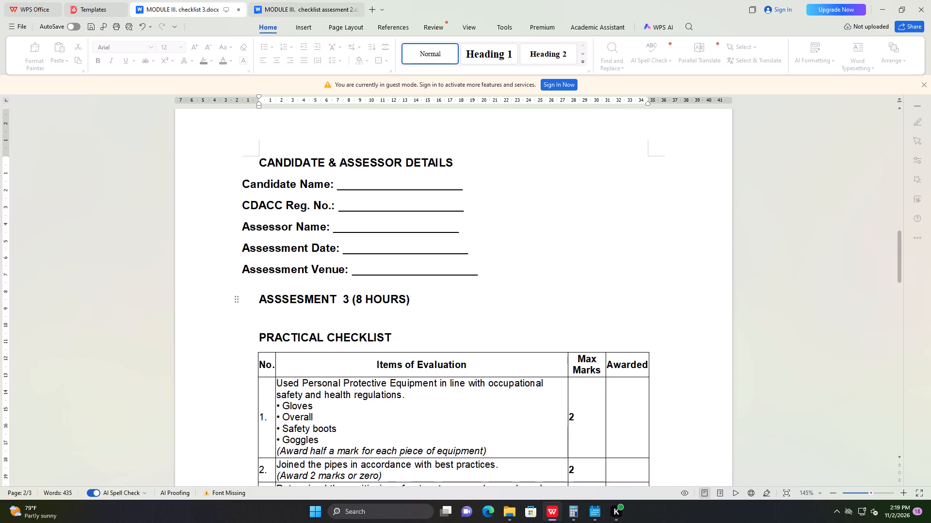
Save the MODULE III. checklist 3.docx document.
{"action": "scroll", "coordinate": [329, 310], "scroll_direction": "up", "scroll_amount": 7}
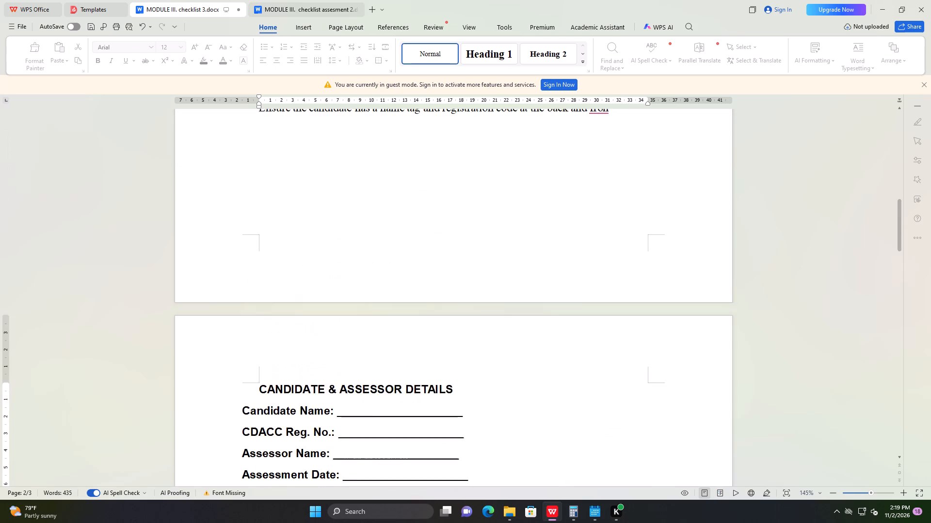
{"action": "scroll", "coordinate": [324, 316], "scroll_direction": "up", "scroll_amount": 5}
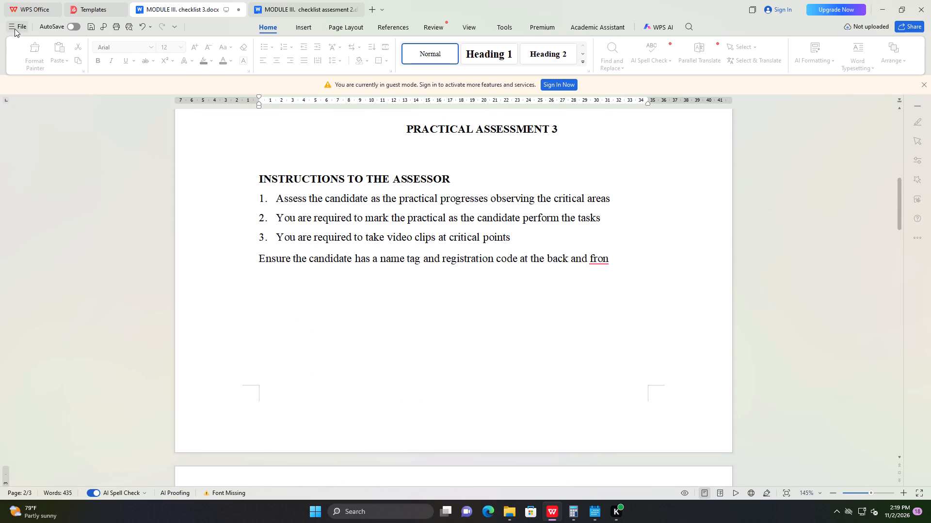
{"action": "left_click", "coordinate": [15, 29]}
{"action": "left_click", "coordinate": [44, 93]}
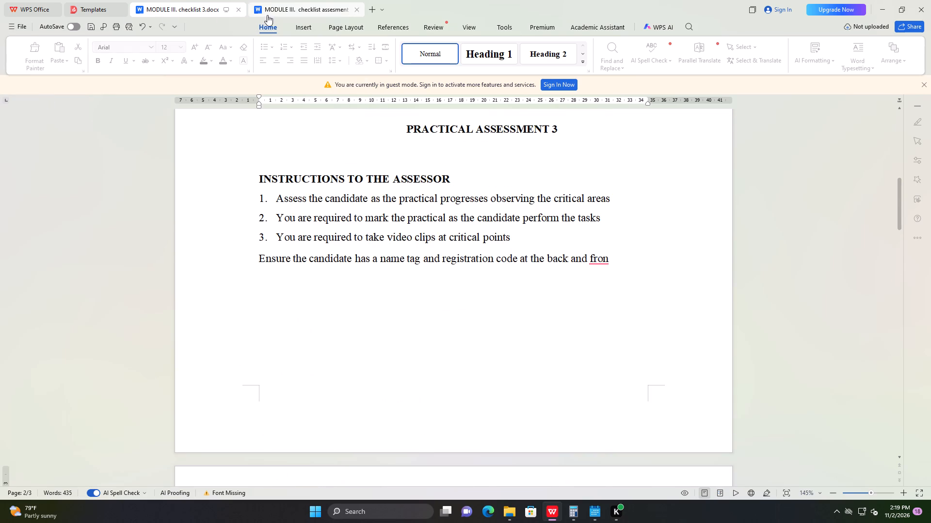
In the MODULE III. checklist assesment 2 document, change SESSION to ASESSMENT in the SESSION 2 (6 HOURS) heading, adding an extra space before the 2.
{"action": "left_click", "coordinate": [292, 7]}
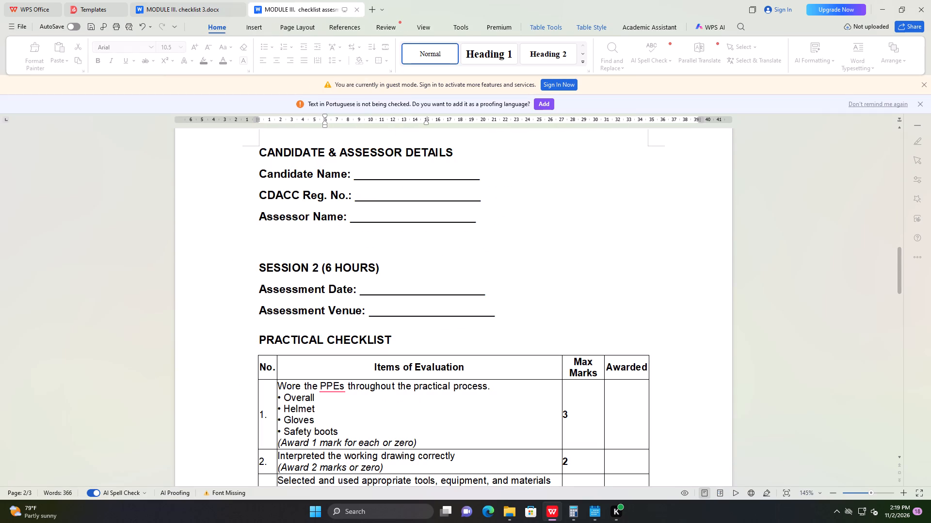
{"action": "left_click", "coordinate": [308, 265]}
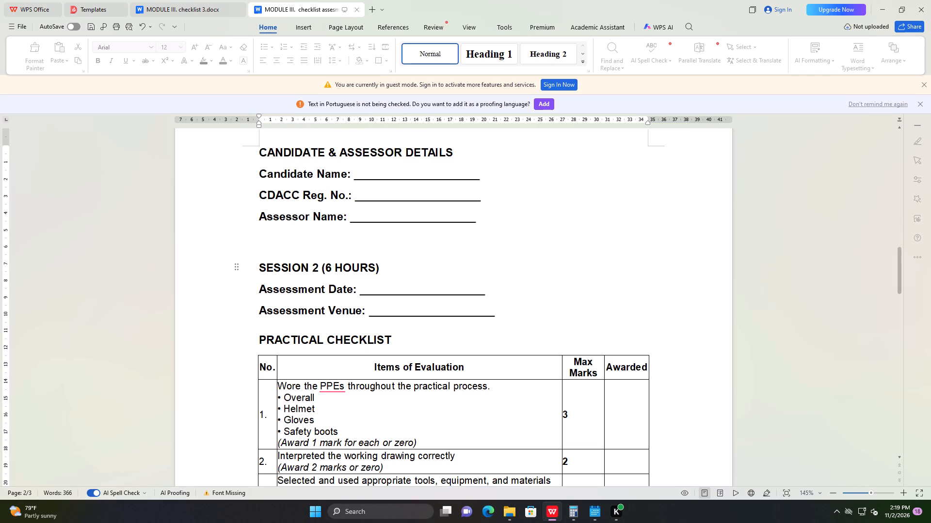
{"action": "key", "text": "t"}
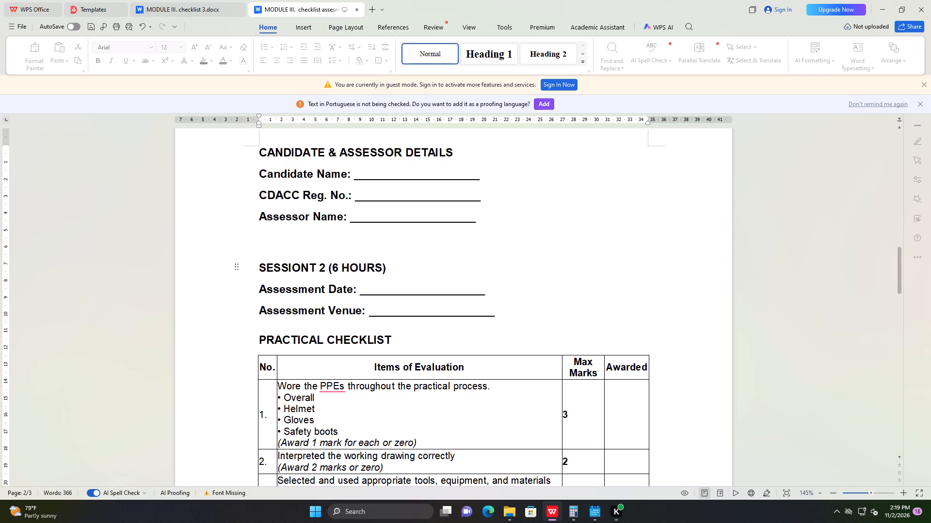
{"action": "left_click", "coordinate": [301, 266]}
{"action": "key", "text": "BackSpace"}
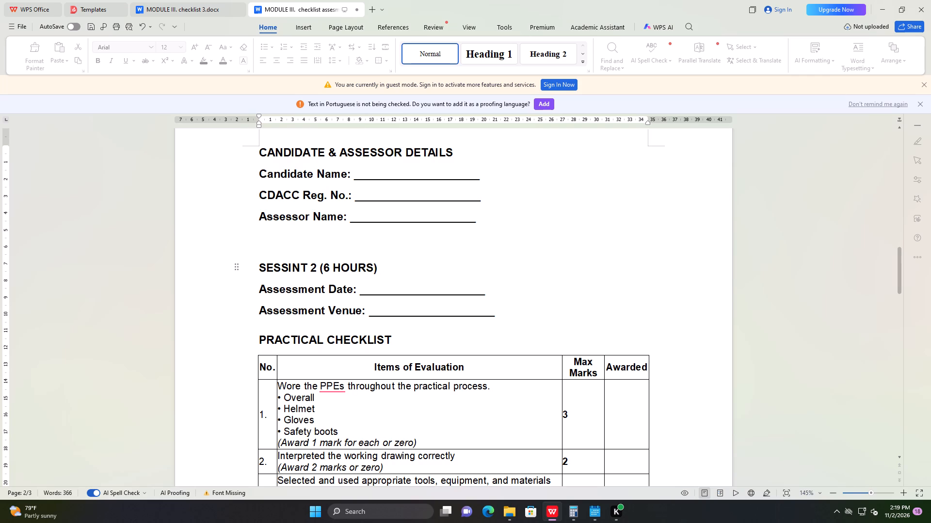
{"action": "key", "text": "BackSpace"}
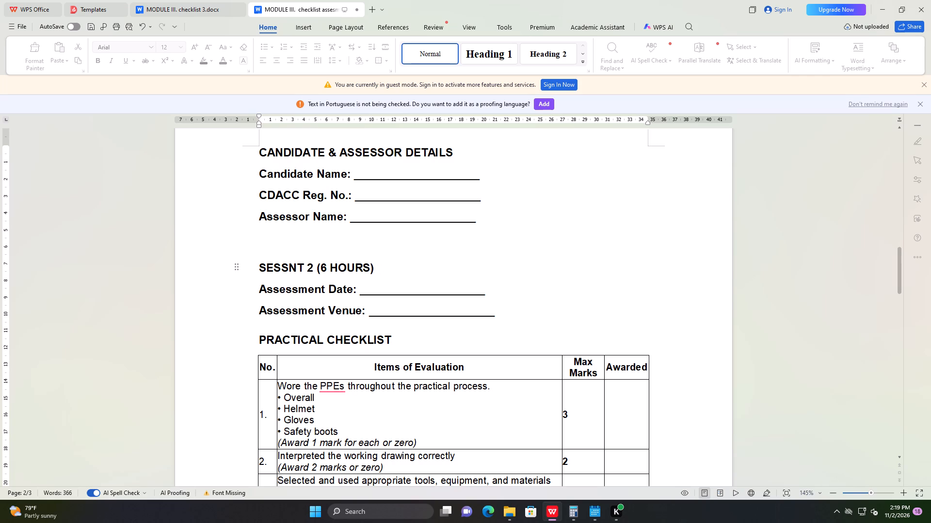
{"action": "key", "text": "m"}
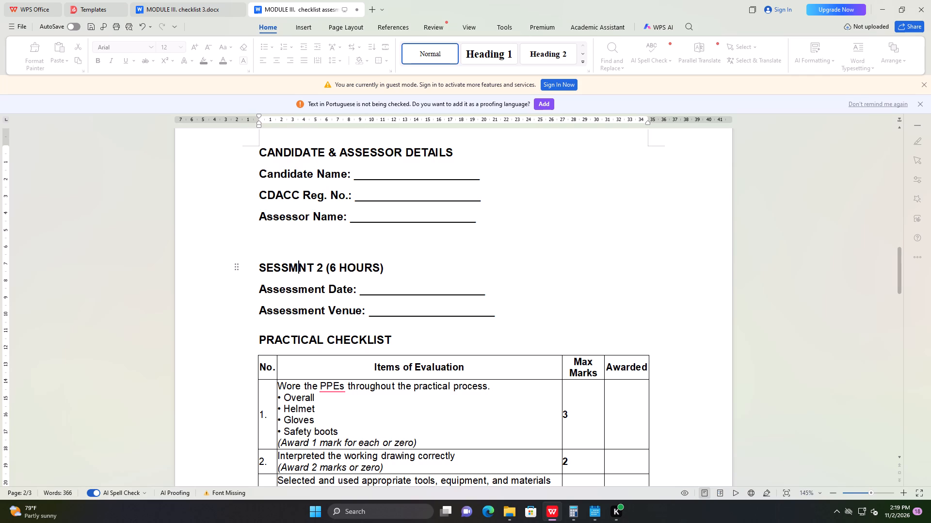
{"action": "key", "text": "e"}
{"action": "left_click", "coordinate": [262, 268]}
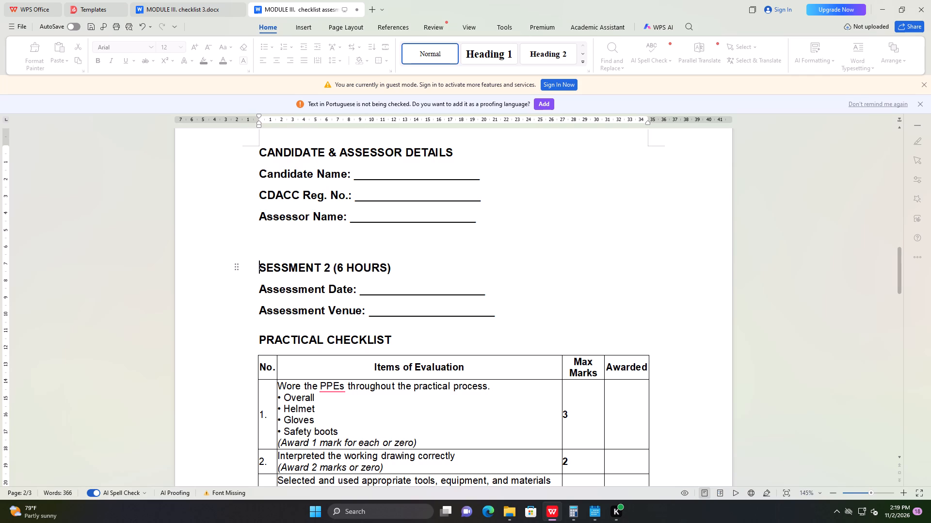
{"action": "key", "text": "a"}
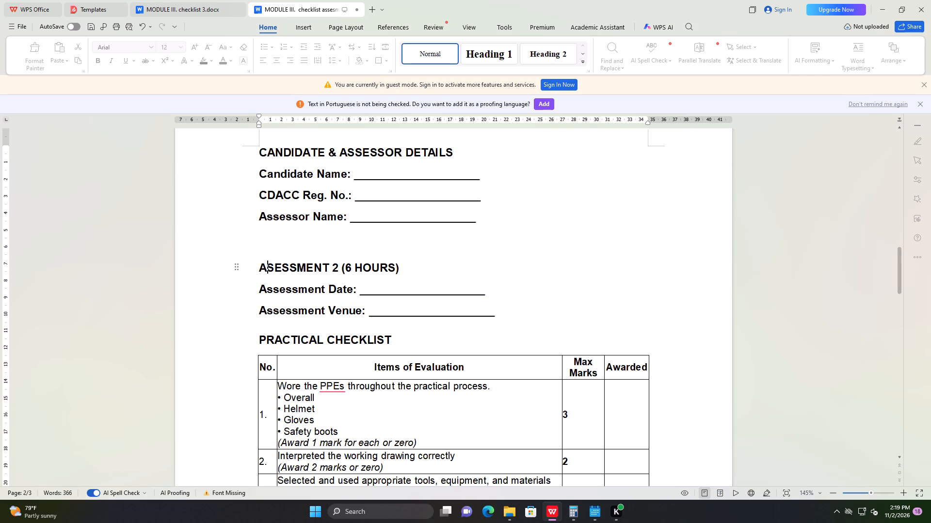
{"action": "left_click", "coordinate": [334, 267]}
{"action": "key", "text": "space"}
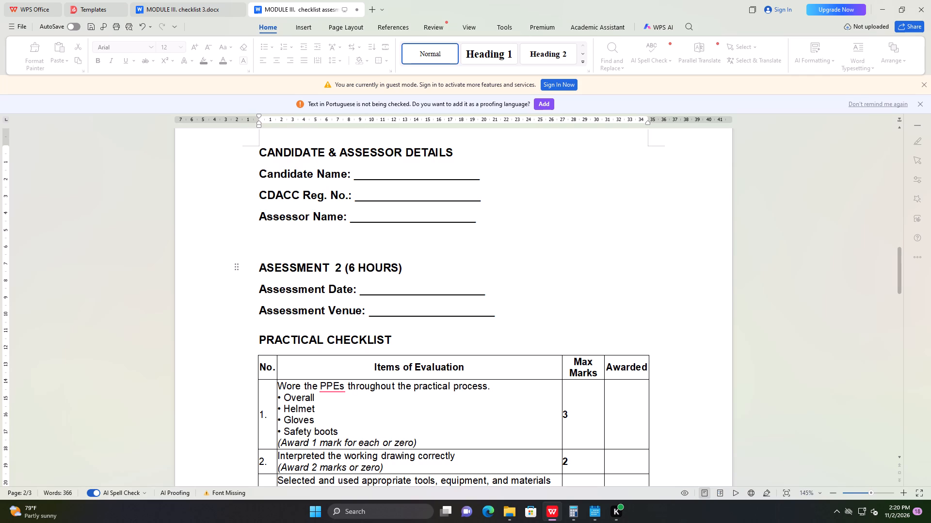
Change the assessment number in the first page's PRACTICAL ASSESSMENT title to 2.
{"action": "scroll", "coordinate": [452, 234], "scroll_direction": "up", "scroll_amount": 8}
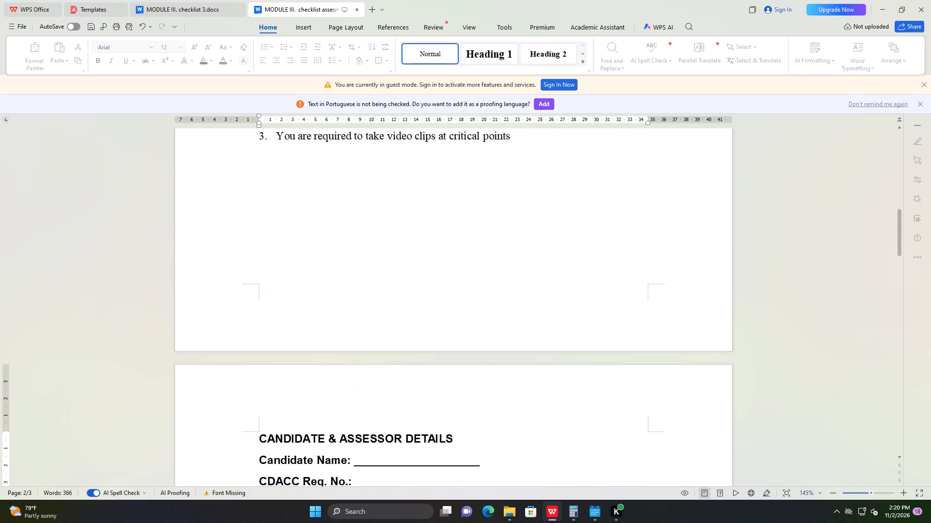
{"action": "scroll", "coordinate": [407, 238], "scroll_direction": "up", "scroll_amount": 13}
{"action": "scroll", "coordinate": [401, 238], "scroll_direction": "down", "scroll_amount": 4}
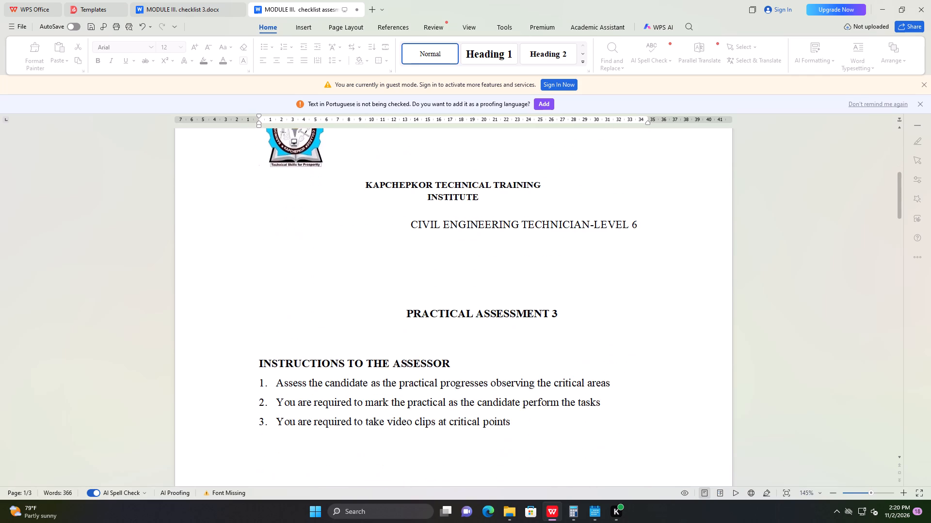
{"action": "left_click", "coordinate": [560, 314]}
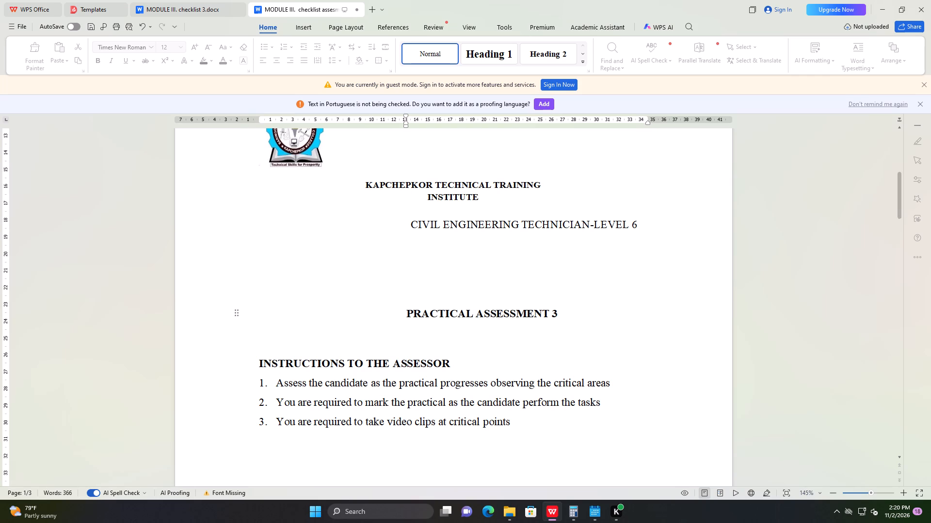
{"action": "key", "text": "BackSpace"}
{"action": "key", "text": "2"}
Correct the spelling of ASESSMENT to ASSESSMENT in the heading above the Assessment Date line.
{"action": "scroll", "coordinate": [543, 312], "scroll_direction": "down", "scroll_amount": 3}
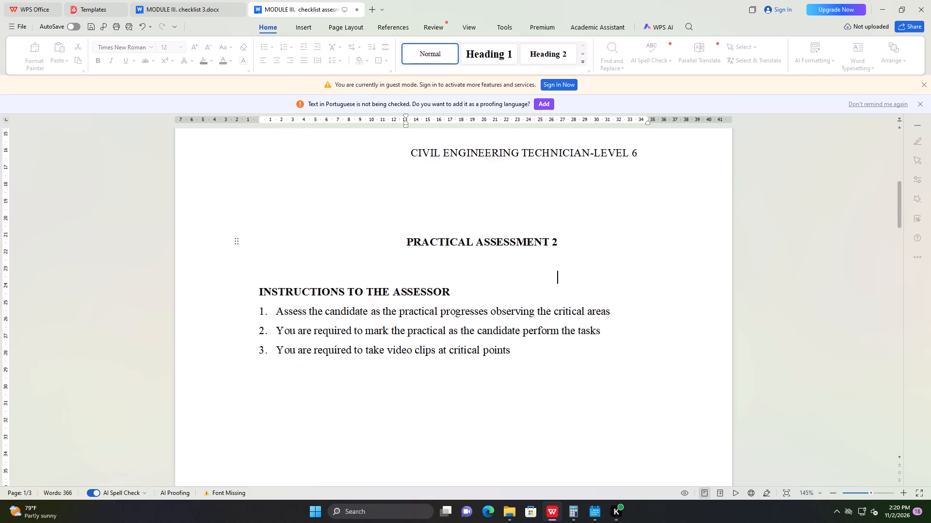
{"action": "scroll", "coordinate": [542, 316], "scroll_direction": "down", "scroll_amount": 13}
{"action": "scroll", "coordinate": [537, 328], "scroll_direction": "up", "scroll_amount": 5}
{"action": "scroll", "coordinate": [536, 328], "scroll_direction": "down", "scroll_amount": 5}
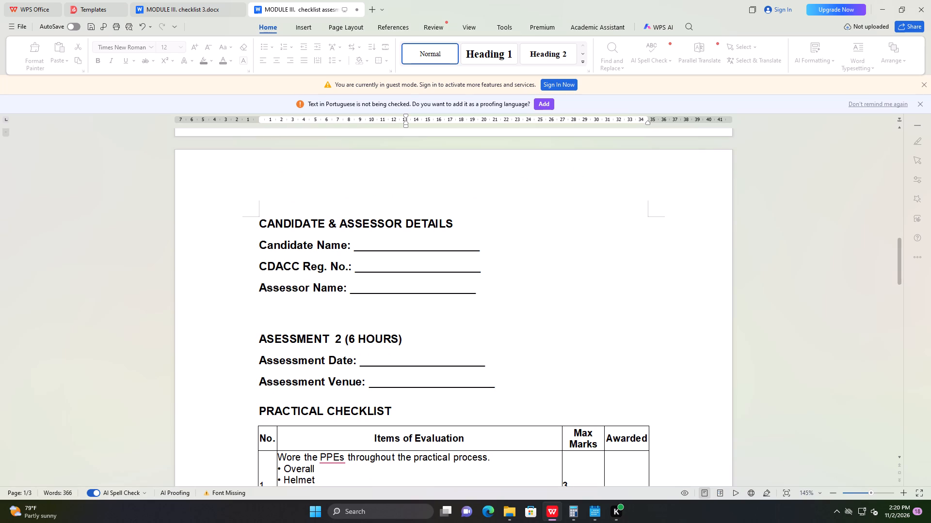
{"action": "left_click", "coordinate": [273, 339]}
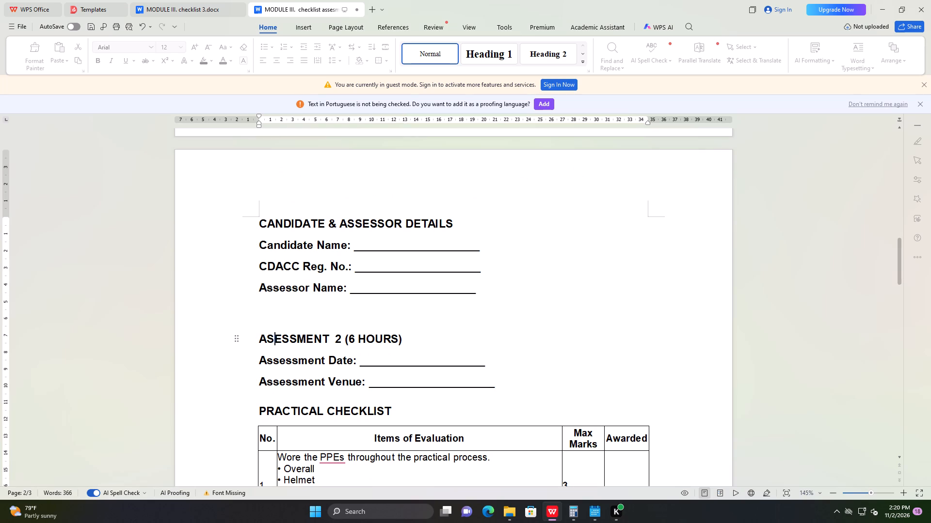
{"action": "key", "text": "s"}
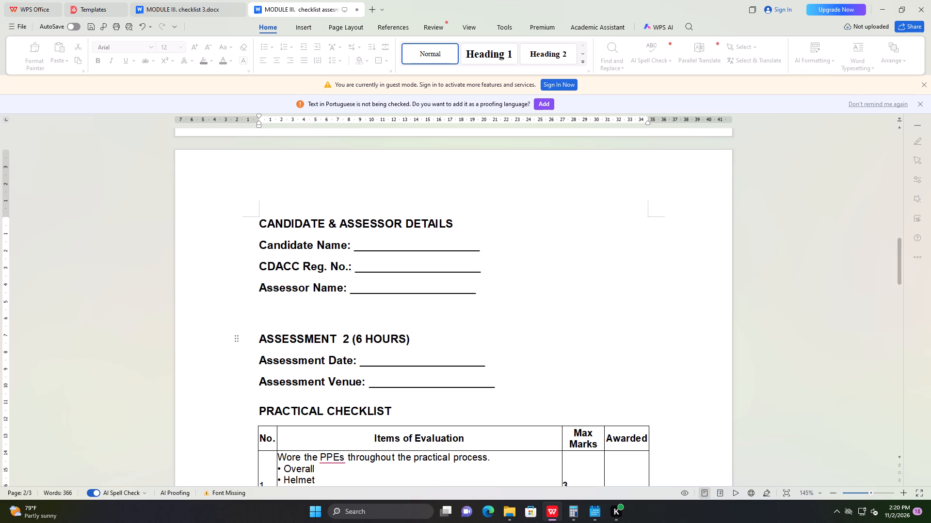
Save the MODULE III. checklist assesment 2 document.
{"action": "left_click", "coordinate": [12, 27]}
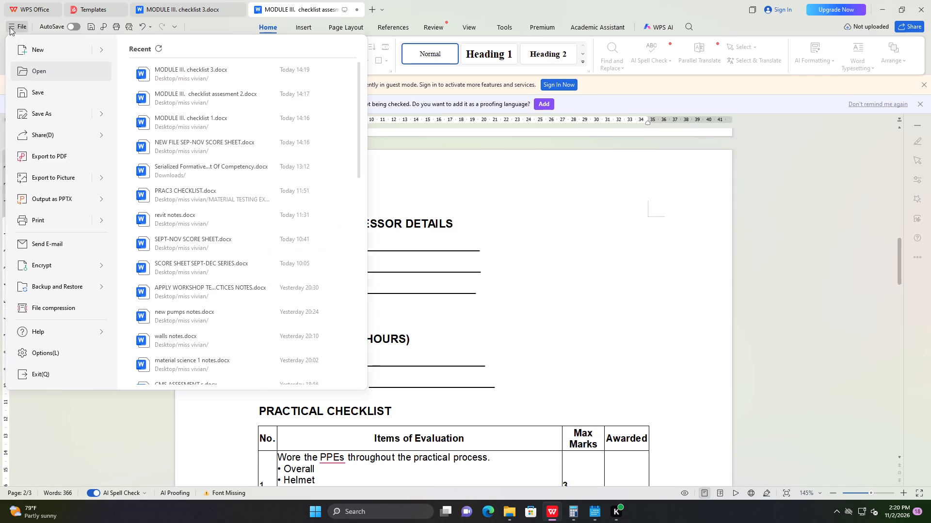
{"action": "left_click", "coordinate": [30, 91]}
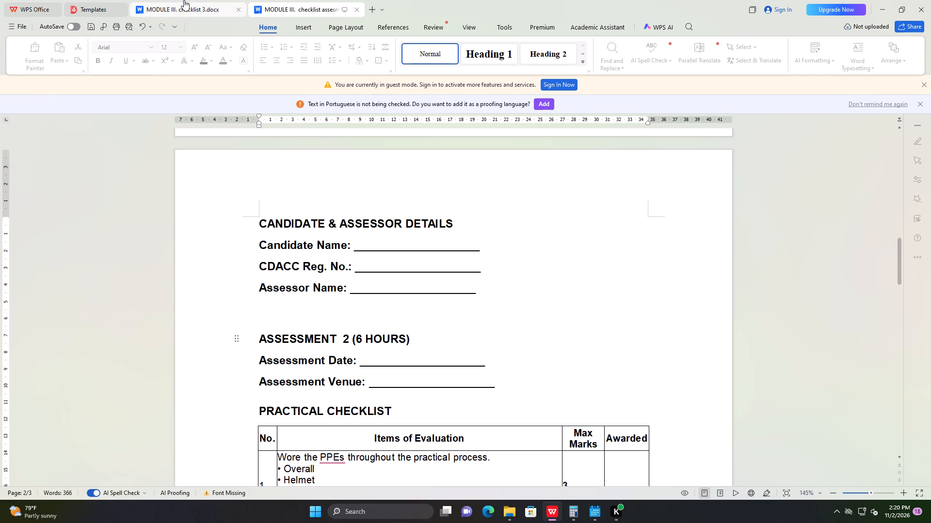
In the MODULE III. checklist 3.docx document, correct the spelling of ASSSESMENT to ASSESSMENT in the 3 (8 HOURS) heading.
{"action": "left_click", "coordinate": [183, 1]}
{"action": "scroll", "coordinate": [440, 215], "scroll_direction": "up", "scroll_amount": 2}
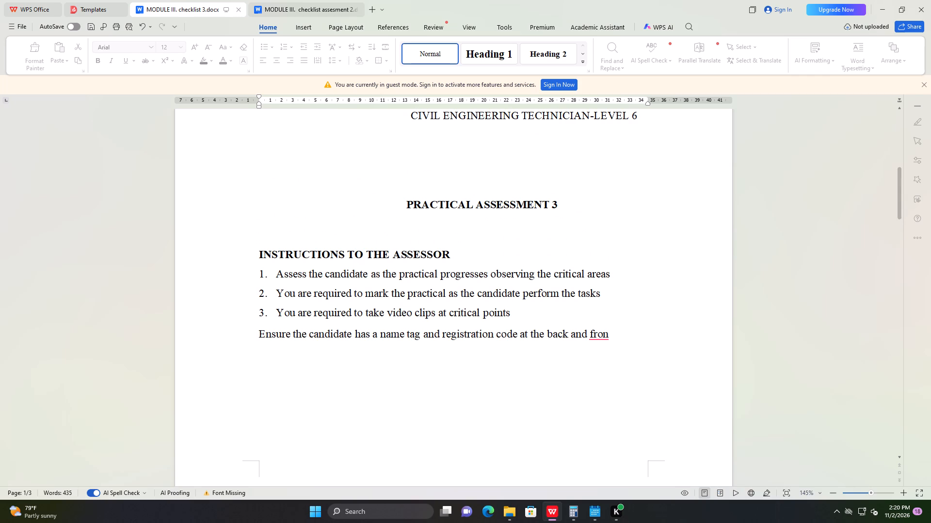
{"action": "scroll", "coordinate": [555, 216], "scroll_direction": "down", "scroll_amount": 11}
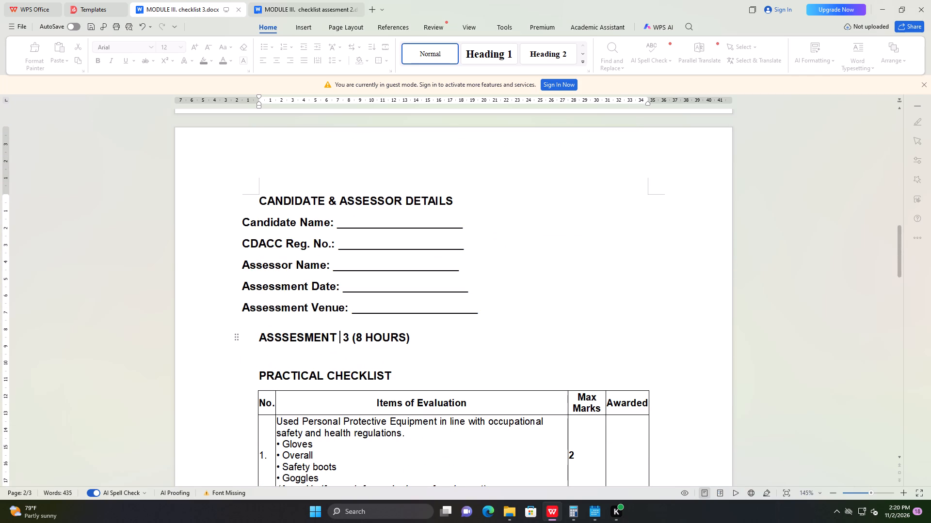
{"action": "left_click", "coordinate": [305, 338]}
{"action": "key", "text": "s"}
{"action": "left_click", "coordinate": [282, 340]}
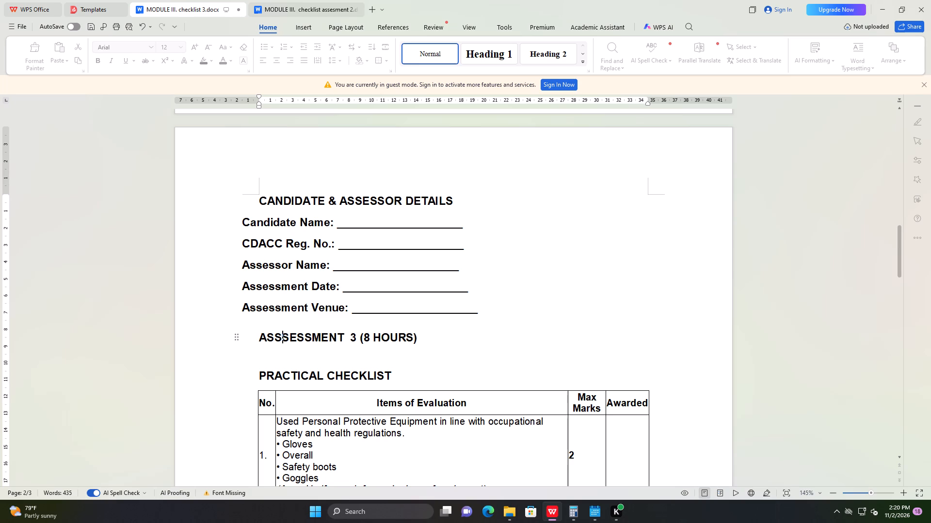
{"action": "key", "text": "BackSpace"}
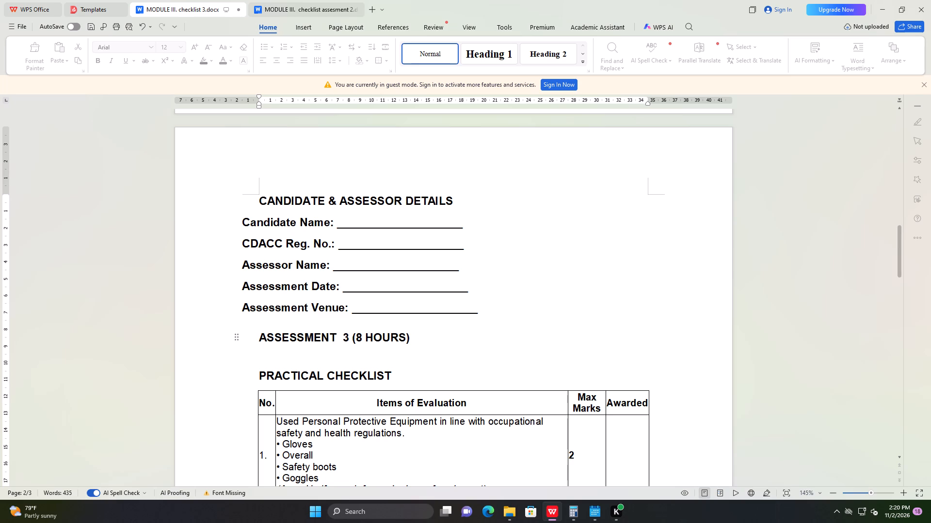
Save the MODULE III. checklist 3.docx document.
{"action": "left_click", "coordinate": [10, 23]}
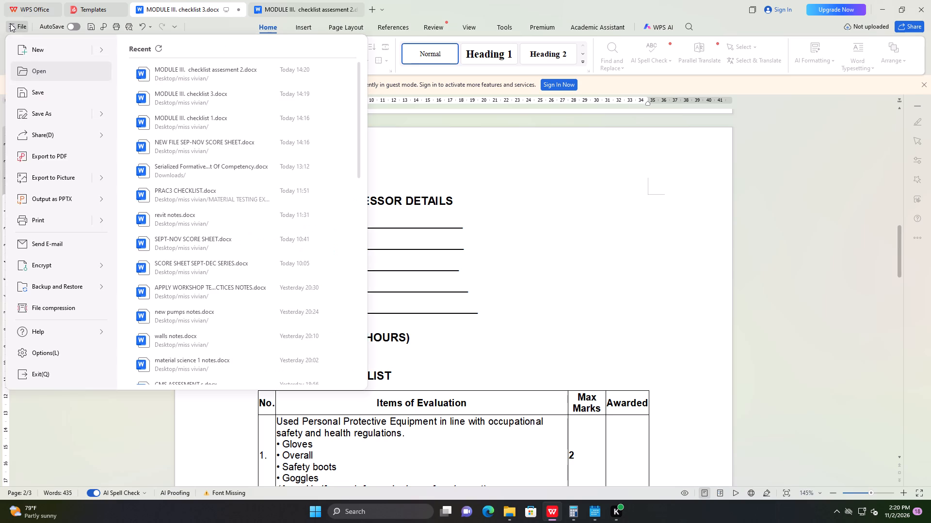
{"action": "left_click", "coordinate": [36, 89]}
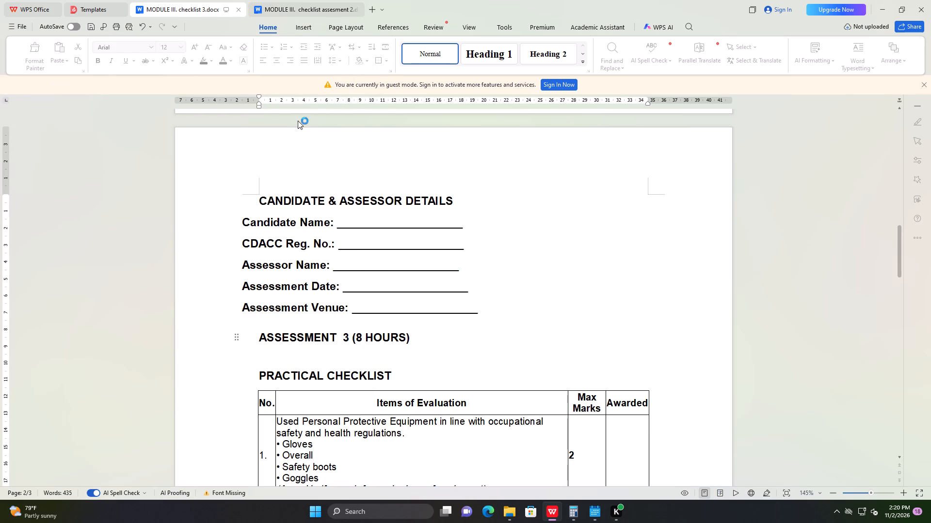
Replace the CIVIL ENGINEERING TECHNICIAN-LEVEL 6 line below the institute name with a copy of the first page's PLUMBING LEVEL 5 line.
{"action": "scroll", "coordinate": [410, 271], "scroll_direction": "down", "scroll_amount": 1}
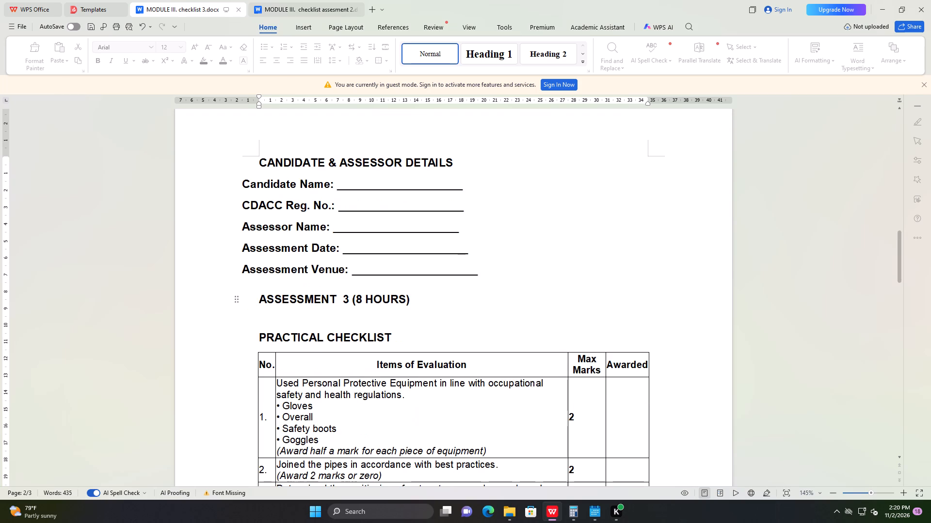
{"action": "scroll", "coordinate": [410, 271], "scroll_direction": "up", "scroll_amount": 12}
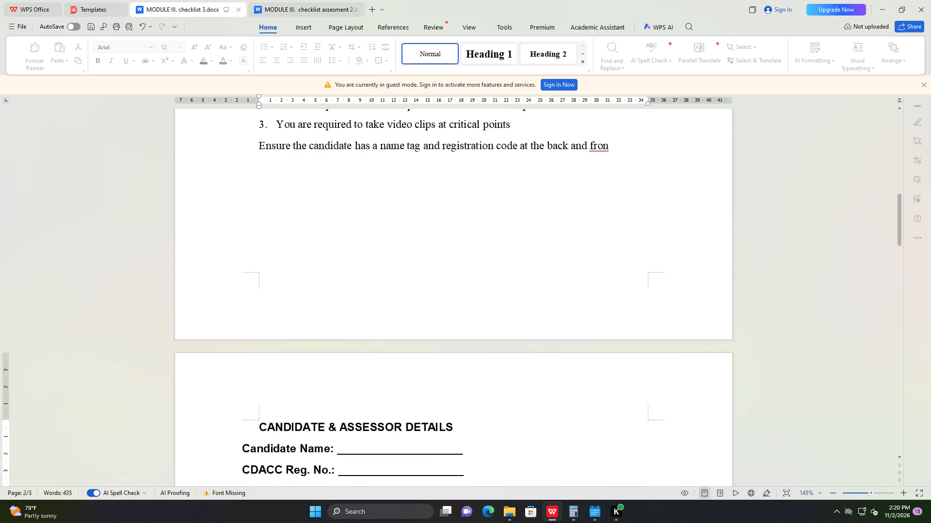
{"action": "scroll", "coordinate": [408, 272], "scroll_direction": "up", "scroll_amount": 12}
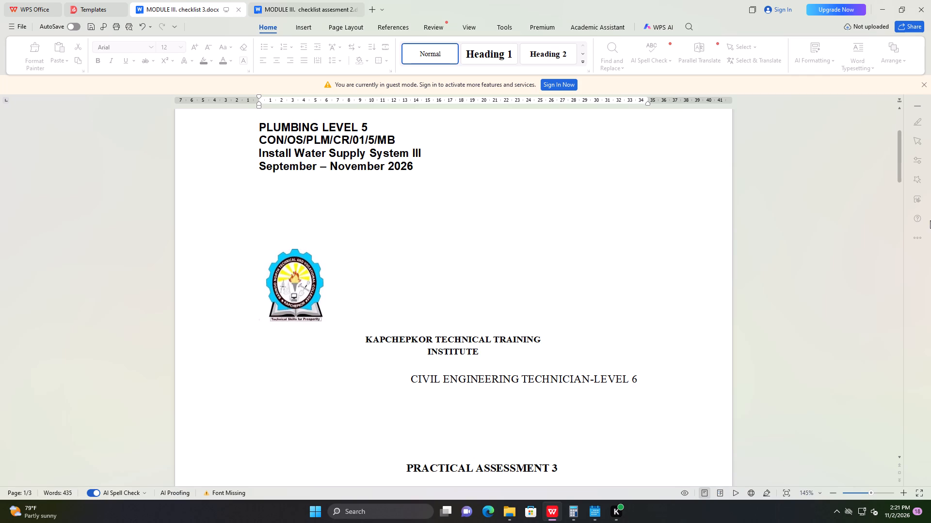
{"action": "left_click_drag", "start_coordinate": [650, 381], "coordinate": [390, 384]}
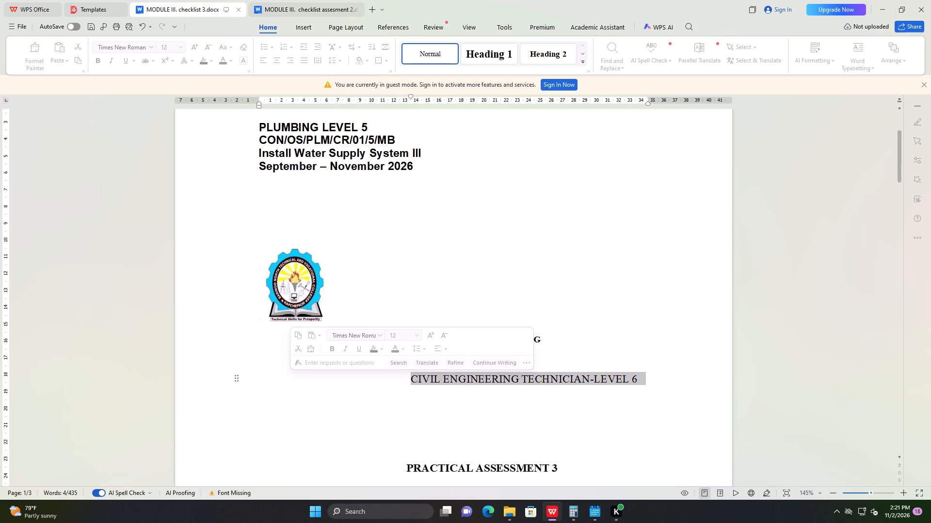
{"action": "key", "text": "BackSpace"}
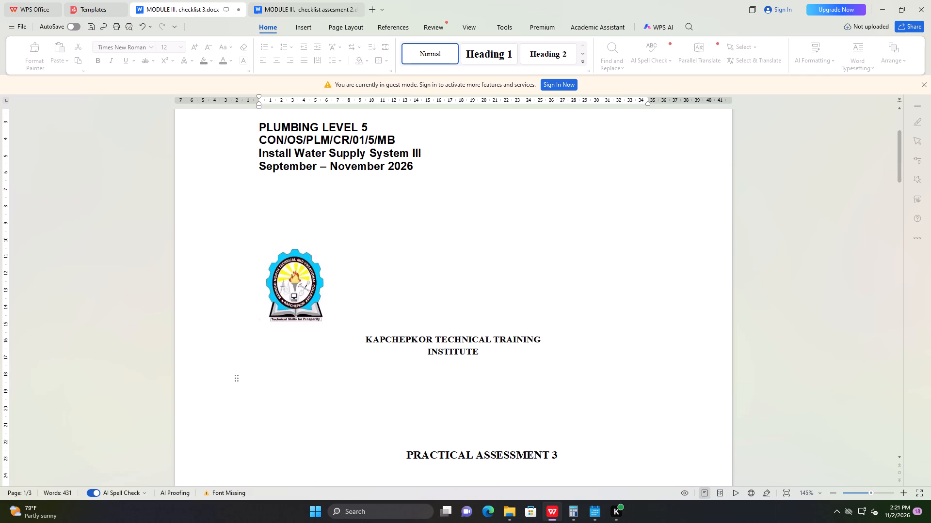
{"action": "left_click_drag", "start_coordinate": [374, 123], "coordinate": [243, 119]}
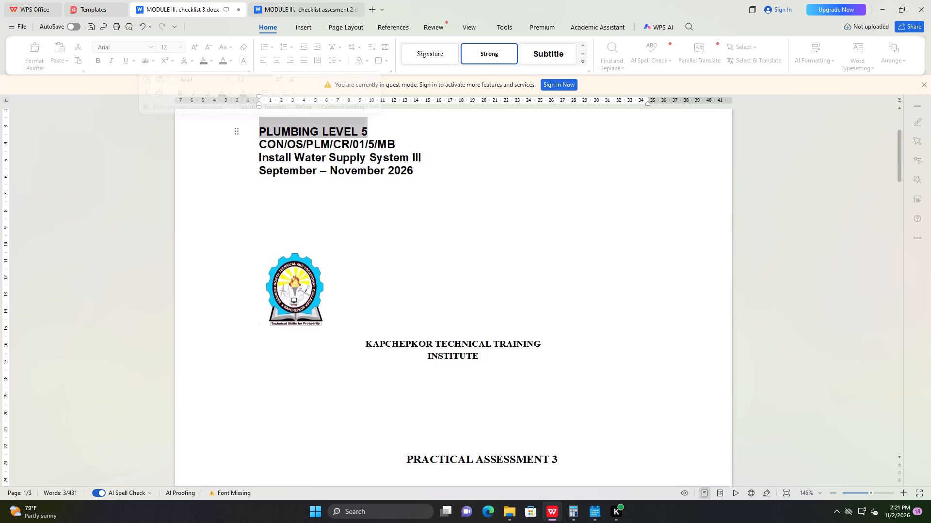
{"action": "key", "text": "ctrl+c"}
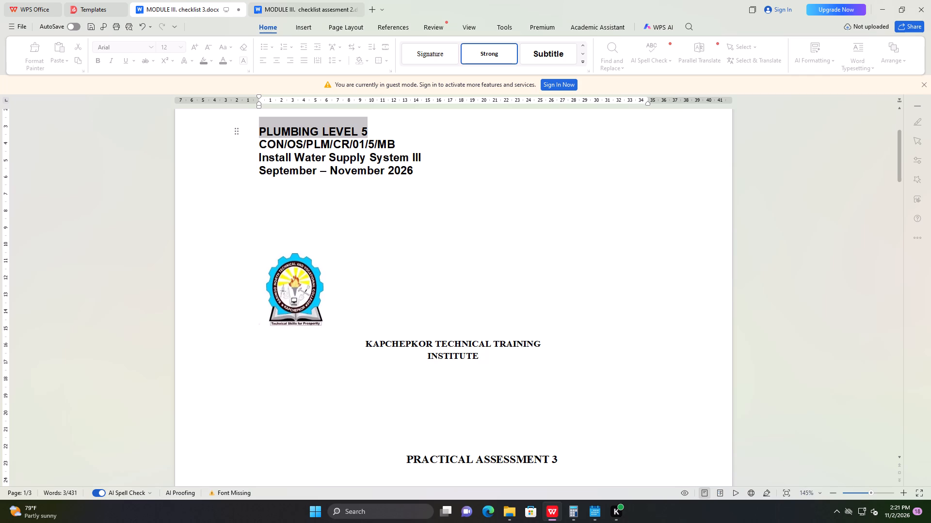
{"action": "left_click", "coordinate": [393, 382]}
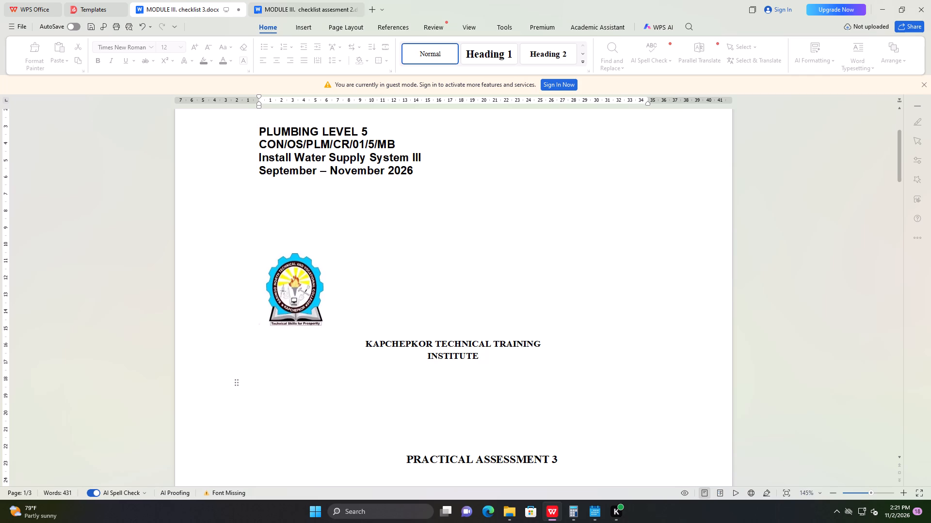
{"action": "key", "text": "ctrl+v"}
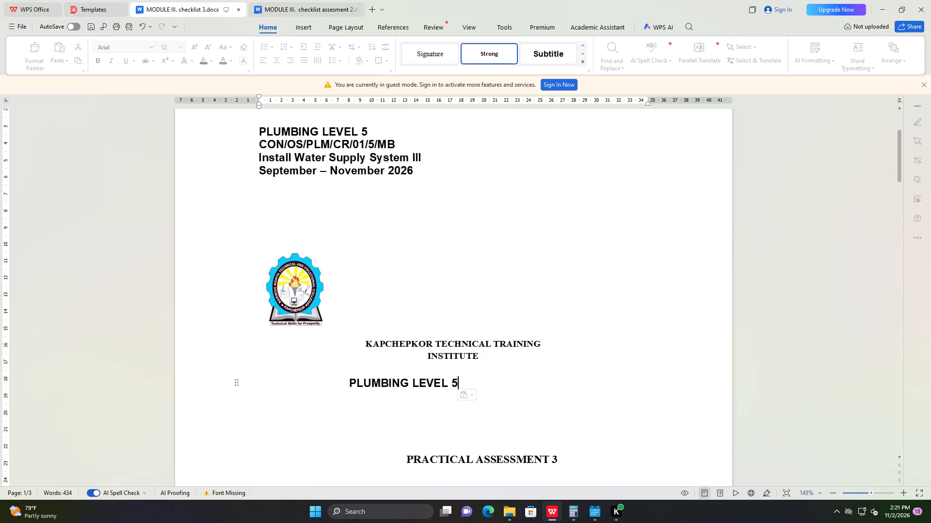
Shift the pasted PLUMBING LEVEL 5 line with leading spaces so it sits roughly centred under the institute name.
{"action": "left_click", "coordinate": [350, 383]}
{"action": "key", "text": "space"}
{"action": "key", "text": "space"}
{"action": "key", "text": "space"}
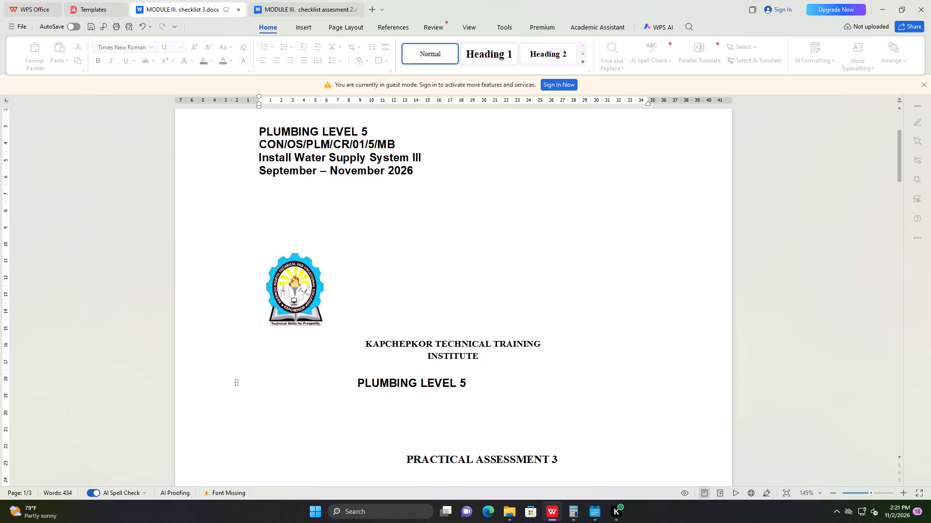
{"action": "key", "text": "space"}
{"action": "key", "text": "space"}
{"action": "key", "text": "space"}
{"action": "key", "text": "space"}
{"action": "key", "text": "space"}
{"action": "key", "text": "space"}
{"action": "key", "text": "space"}
{"action": "key", "text": "space"}
{"action": "key", "text": "space"}
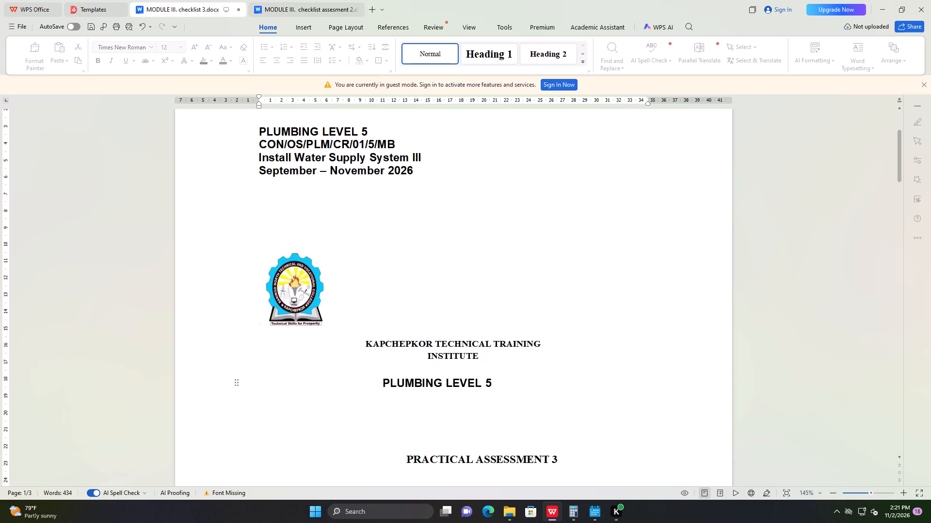
In the MODULE III. checklist assesment 2 document, replace the CIVIL ENGINEERING TECHNICIAN-LEVEL 6 line with the copied PLUMBING LEVEL 5 text.
{"action": "left_click", "coordinate": [290, 10]}
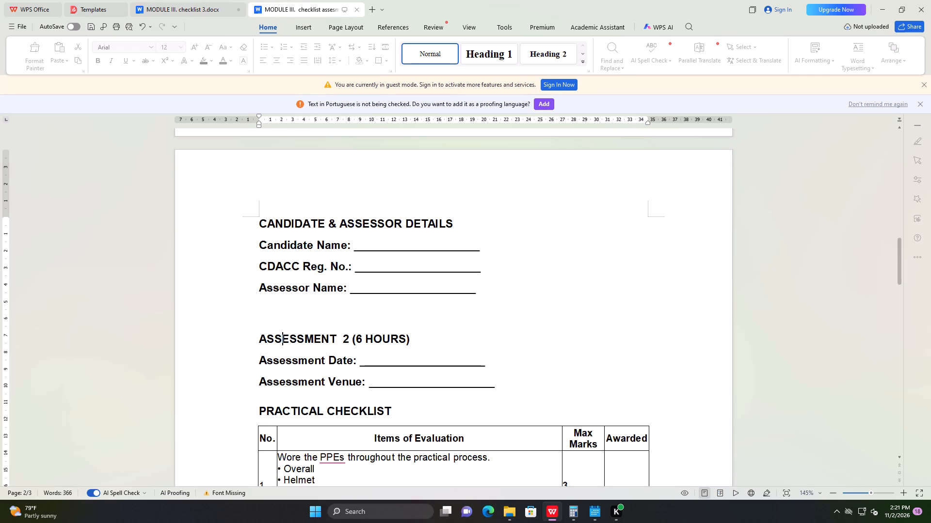
{"action": "scroll", "coordinate": [390, 265], "scroll_direction": "up", "scroll_amount": 12}
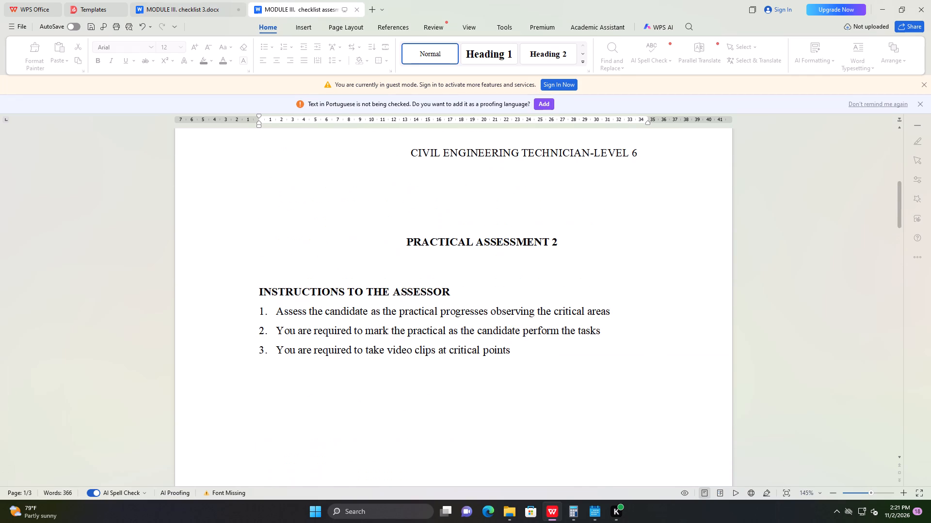
{"action": "scroll", "coordinate": [487, 250], "scroll_direction": "up", "scroll_amount": 2}
{"action": "left_click_drag", "start_coordinate": [647, 219], "coordinate": [458, 219]}
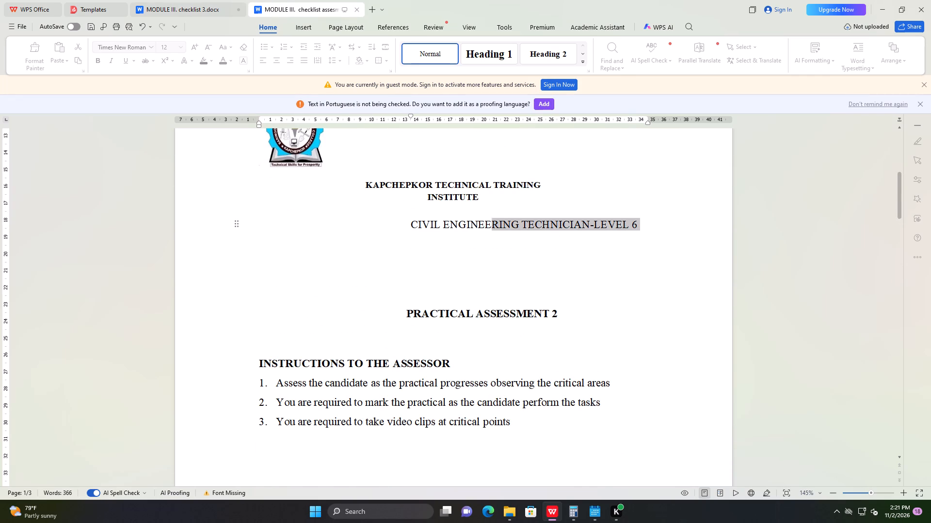
{"action": "left_click_drag", "start_coordinate": [458, 219], "coordinate": [412, 223]}
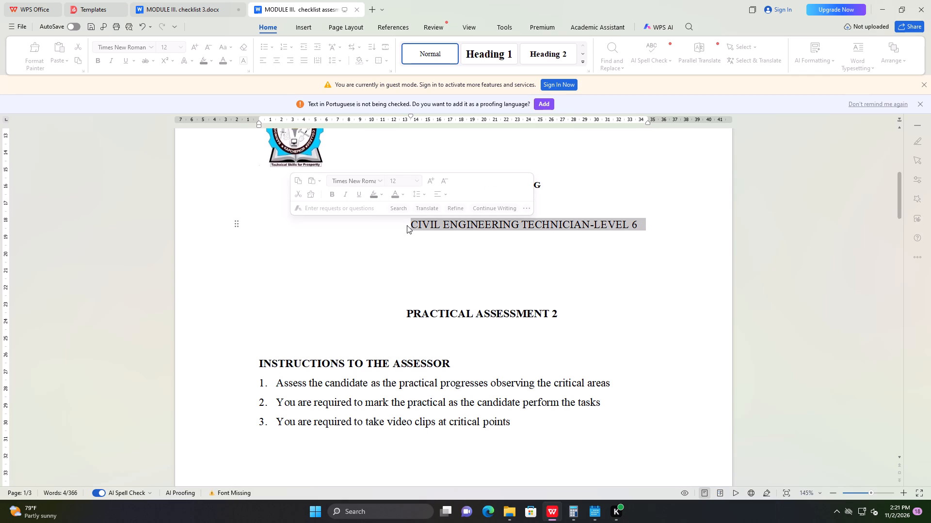
{"action": "key", "text": "ctrl+v"}
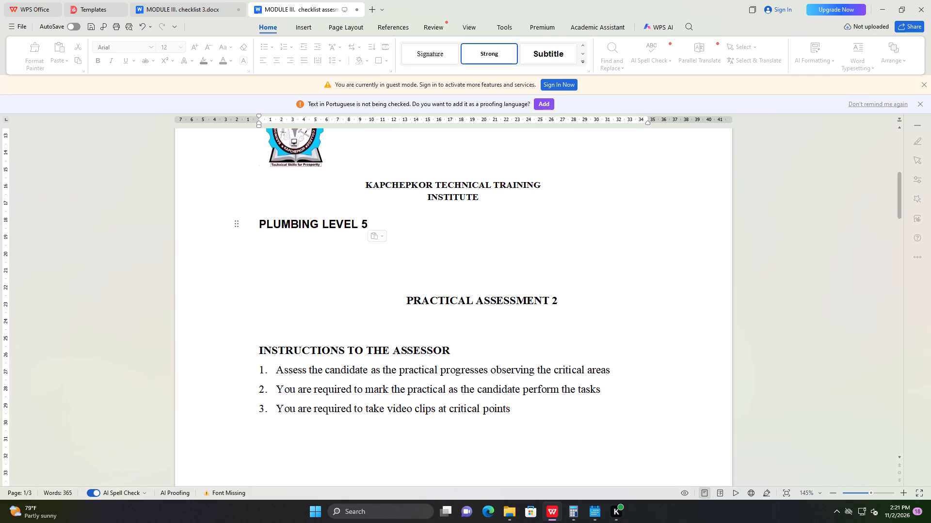
Indent the pasted PLUMBING LEVEL 5 line with leading spaces until it is roughly centred under the institute name.
{"action": "left_click", "coordinate": [258, 221]}
{"action": "key", "text": "space"}
{"action": "key", "text": "space"}
{"action": "key", "text": "space"}
{"action": "key", "text": "space"}
{"action": "key", "text": "space"}
{"action": "key", "text": "space"}
{"action": "key", "text": "space"}
{"action": "key", "text": "space"}
{"action": "key", "text": "space"}
{"action": "key", "text": "space"}
{"action": "key", "text": "space"}
{"action": "key", "text": "space"}
{"action": "key", "text": "space"}
{"action": "key", "text": "space"}
{"action": "key", "text": "space"}
{"action": "key", "text": "space"}
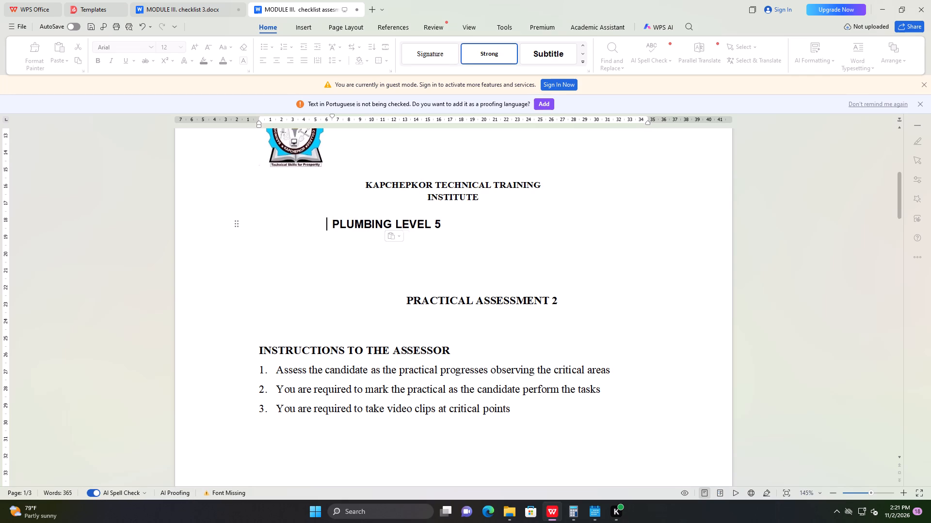
{"action": "key", "text": "space"}
{"action": "key", "text": "space"}
{"action": "key", "text": "space"}
{"action": "key", "text": "space"}
{"action": "key", "text": "space"}
{"action": "key", "text": "space"}
{"action": "key", "text": "space"}
{"action": "key", "text": "space"}
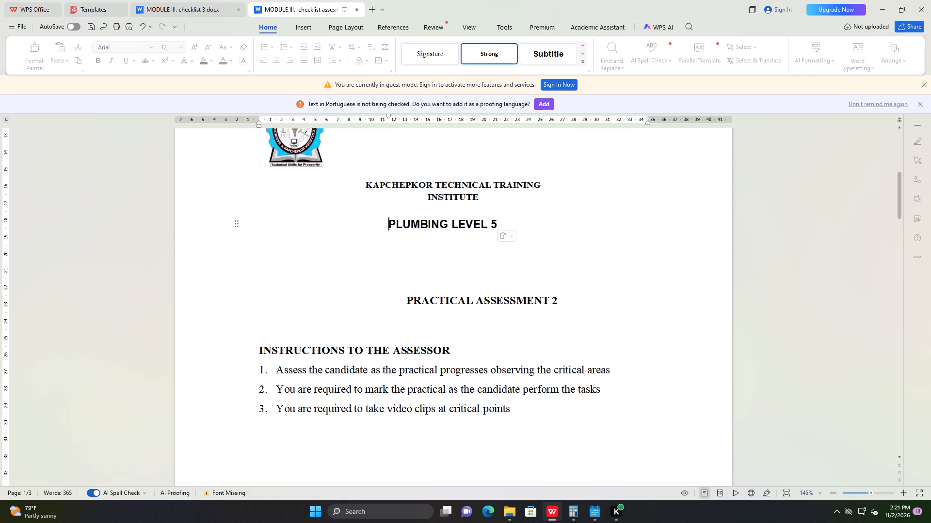
{"action": "key", "text": "space"}
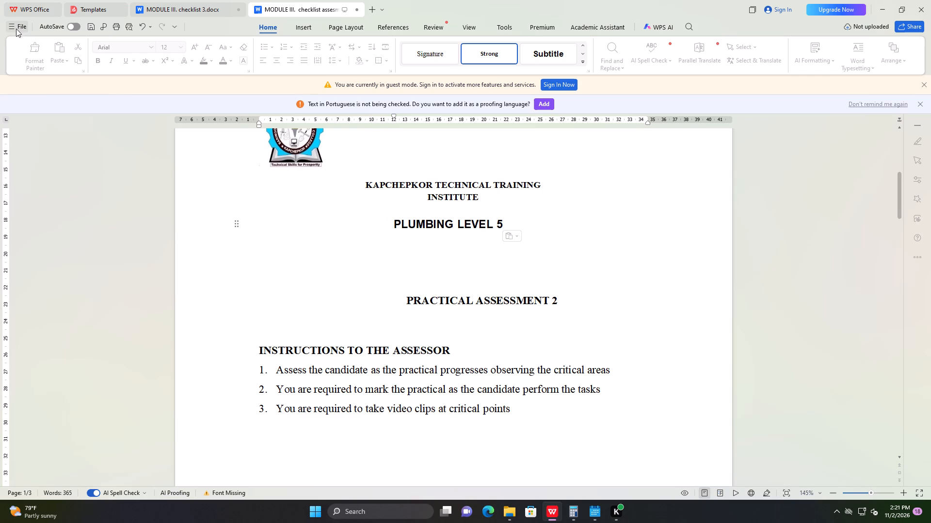
Save the MODULE III. checklist assesment 2 document.
{"action": "left_click", "coordinate": [6, 25]}
{"action": "left_click", "coordinate": [36, 91]}
Return to the MODULE III. checklist 3.docx document and save it.
{"action": "left_click", "coordinate": [202, 3]}
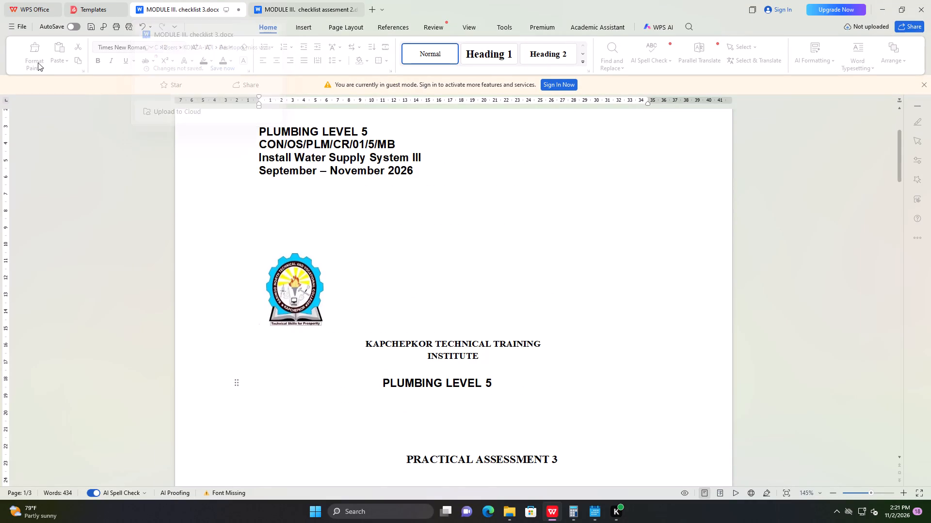
{"action": "left_click", "coordinate": [14, 30]}
{"action": "left_click", "coordinate": [33, 88]}
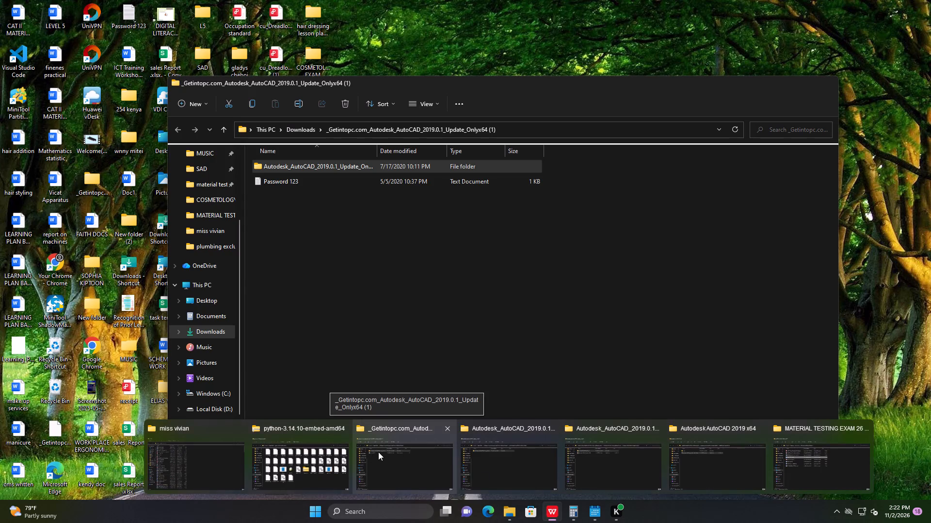
Close the python-3.14.10-embed-amd64 folder window and the four AutoCAD download folder windows.
{"action": "left_click", "coordinate": [342, 426]}
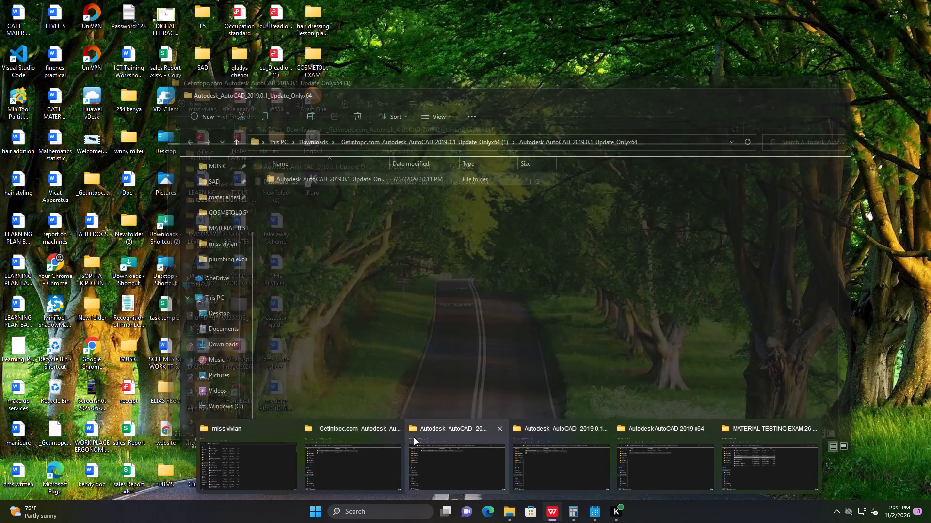
{"action": "left_click", "coordinate": [393, 427]}
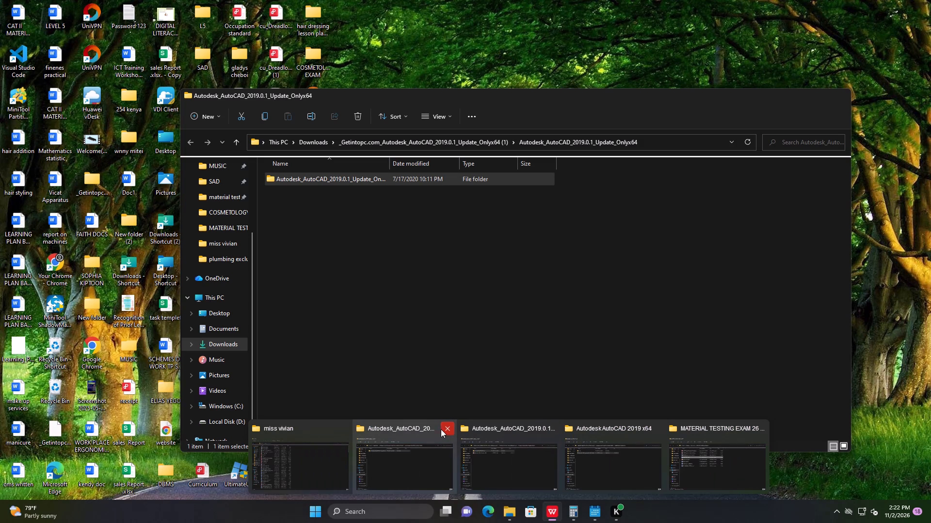
{"action": "left_click", "coordinate": [443, 429]}
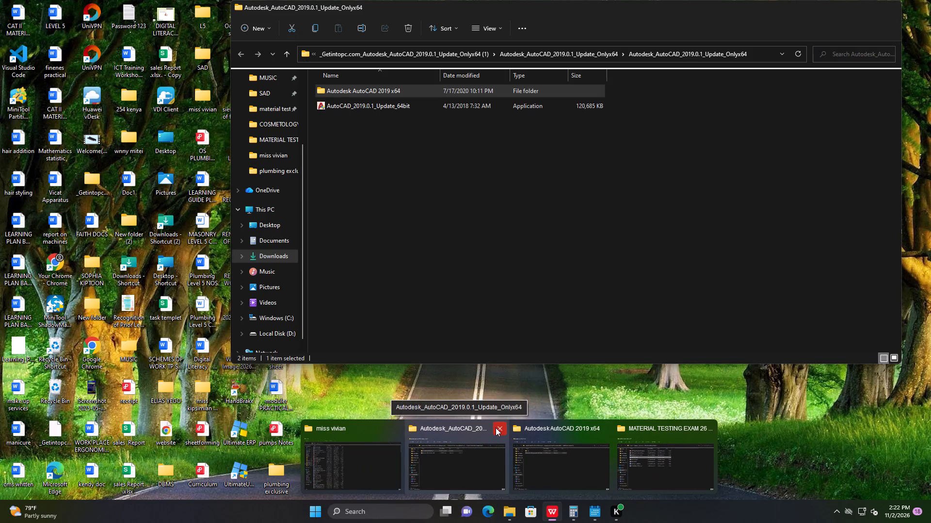
{"action": "left_click", "coordinate": [497, 427]}
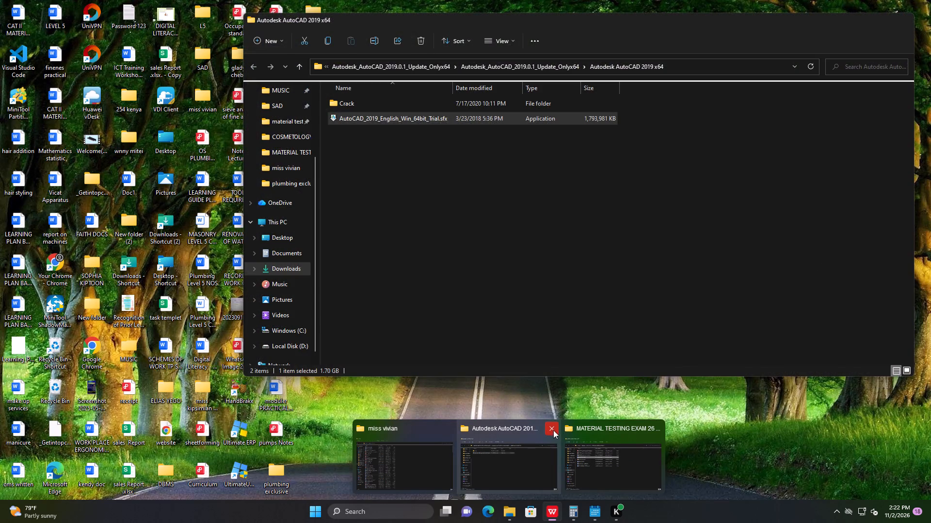
{"action": "left_click", "coordinate": [553, 430]}
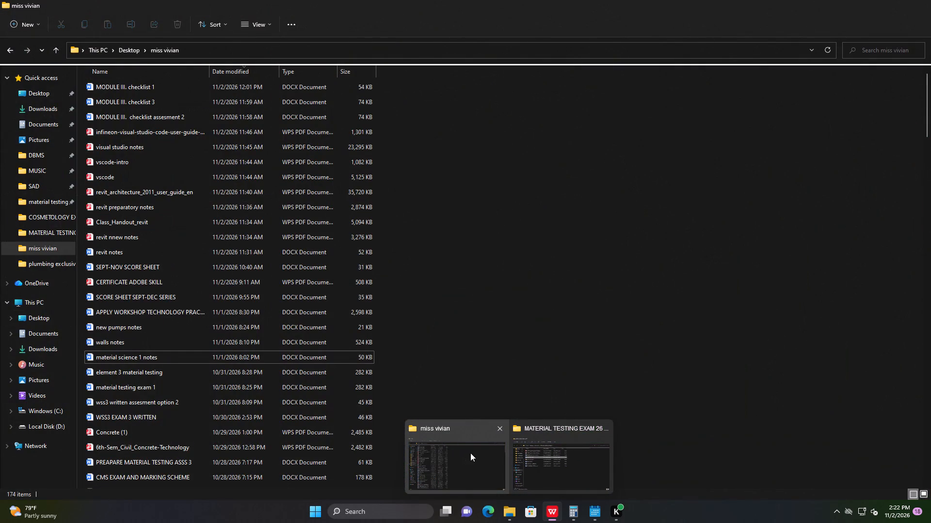
Switch to the miss vivian folder and open the MODULE III. checklist 1 document.
{"action": "left_click", "coordinate": [478, 453]}
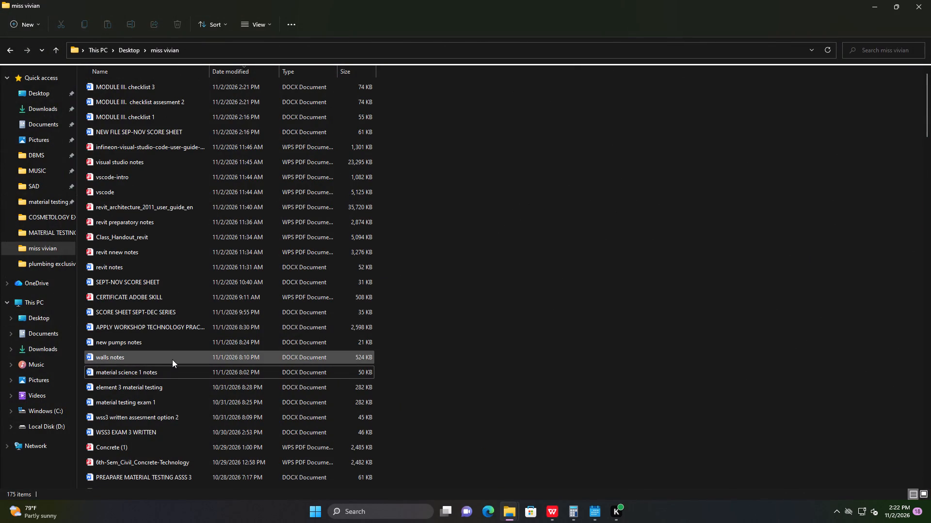
{"action": "scroll", "coordinate": [172, 362], "scroll_direction": "up", "scroll_amount": 4}
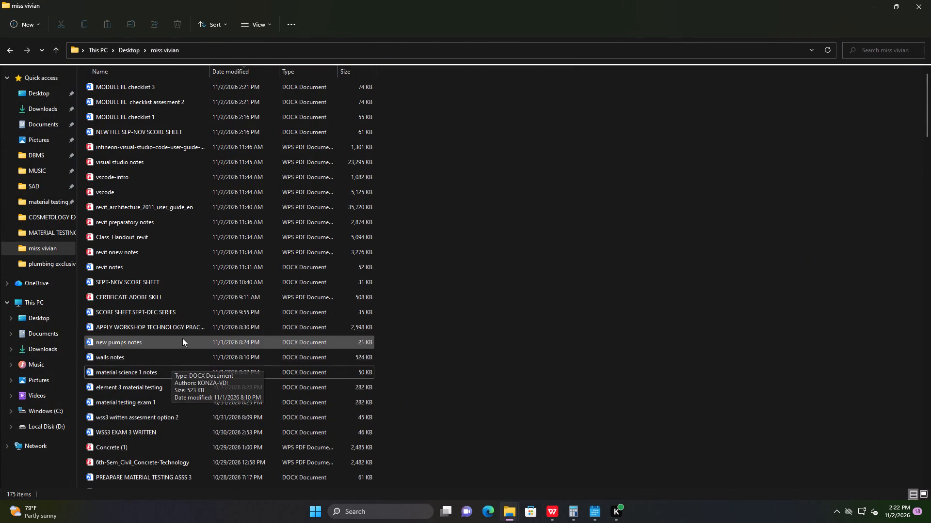
{"action": "double_click", "coordinate": [131, 119]}
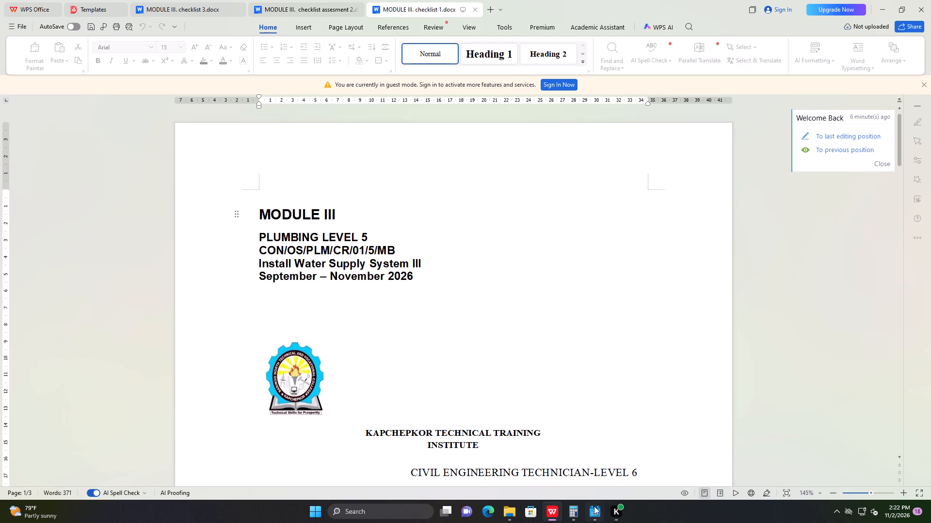
Calculate 40 ÷ 47 in Calculator.
{"action": "left_click", "coordinate": [571, 506]}
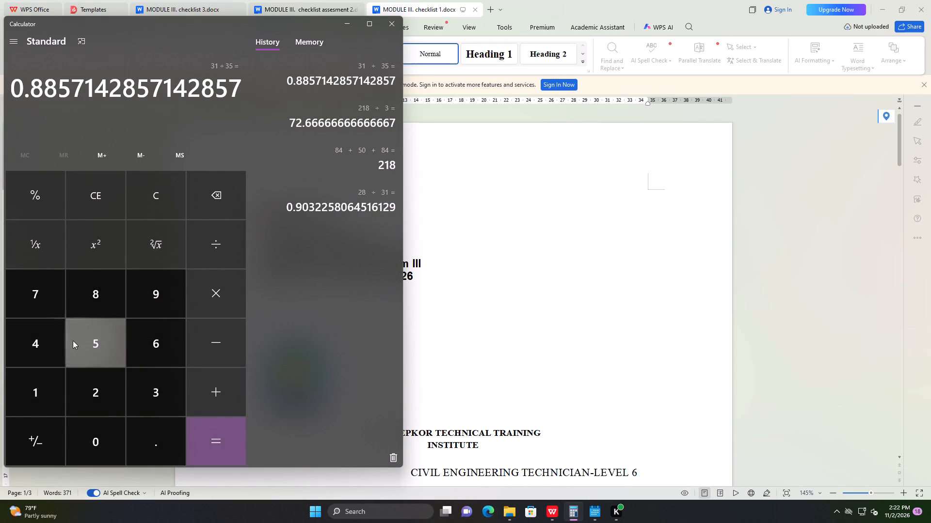
{"action": "left_click", "coordinate": [43, 342]}
{"action": "left_click_drag", "start_coordinate": [98, 440], "coordinate": [101, 430]}
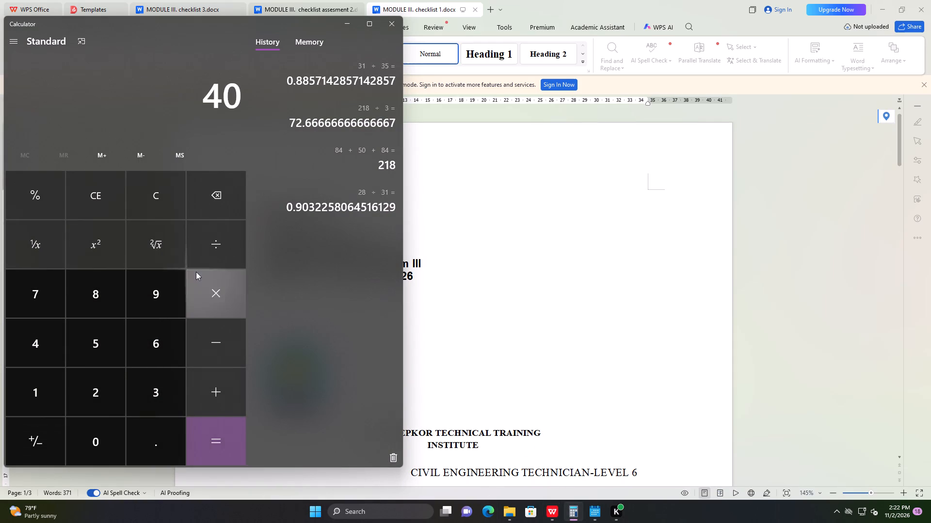
{"action": "left_click", "coordinate": [223, 256]}
{"action": "left_click", "coordinate": [37, 342]}
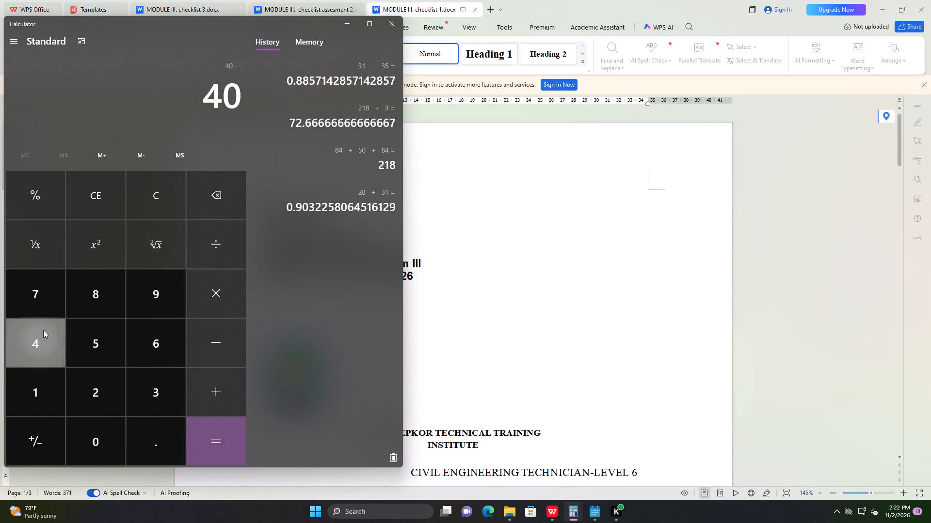
{"action": "left_click", "coordinate": [44, 302]}
{"action": "left_click", "coordinate": [205, 441]}
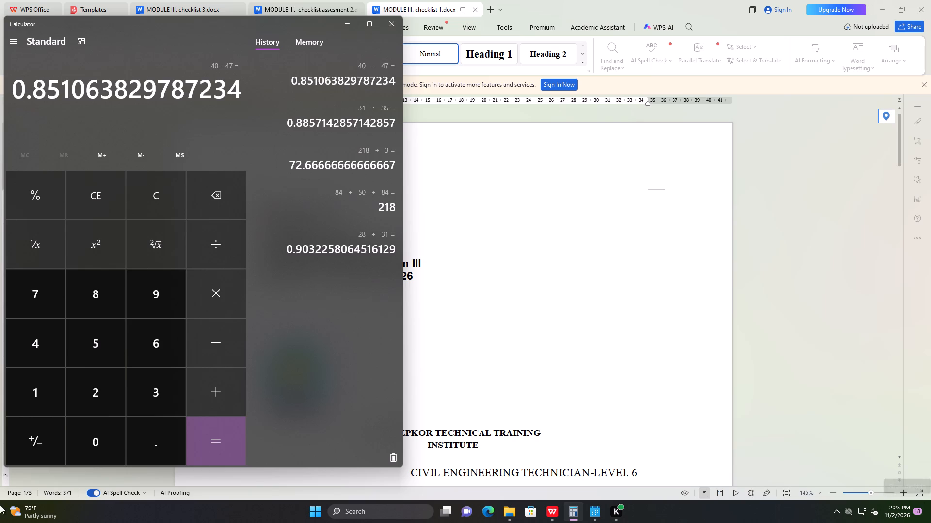
In MODULE III. checklist 1.docx, replace the CIVIL ENGINEERING TECHNICIAN-LEVEL 6 line with the copied PLUMBING LEVEL 5 text.
{"action": "left_click", "coordinate": [492, 313]}
{"action": "scroll", "coordinate": [399, 328], "scroll_direction": "down", "scroll_amount": 5}
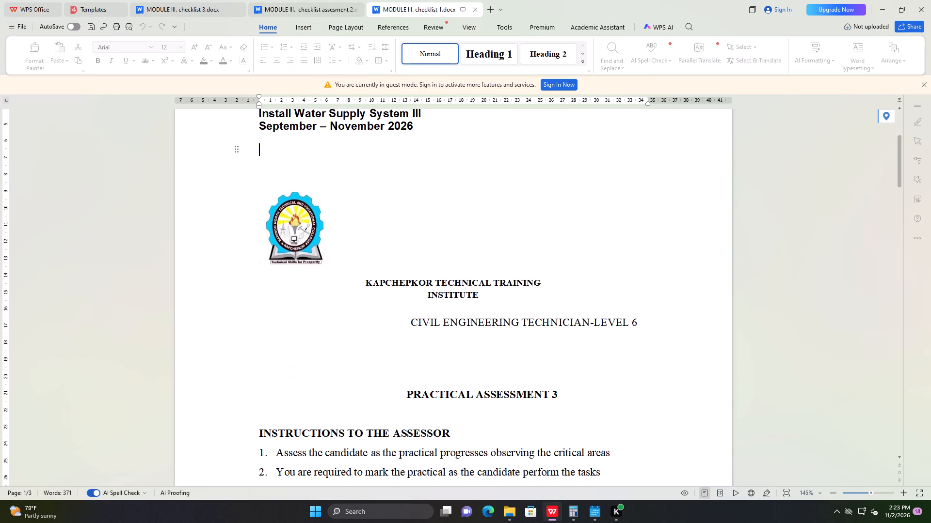
{"action": "left_click_drag", "start_coordinate": [650, 327], "coordinate": [421, 331]}
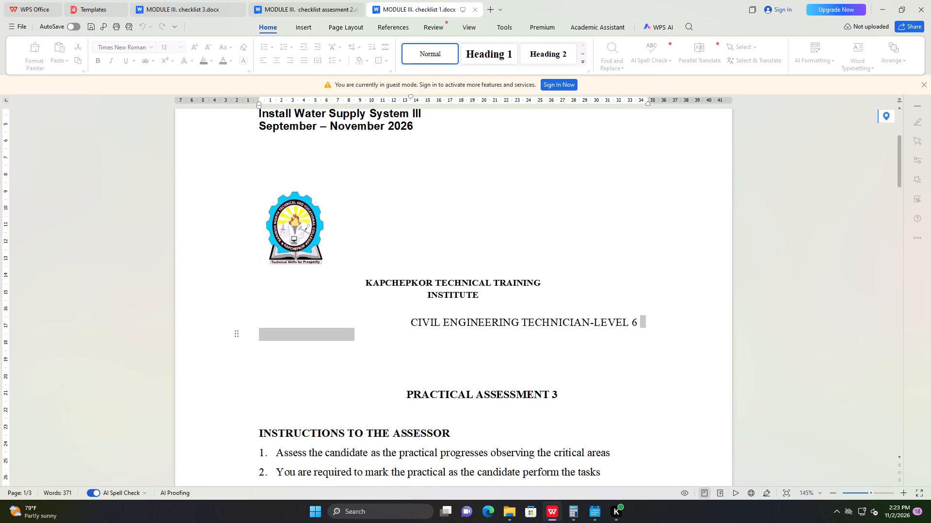
{"action": "left_click_drag", "start_coordinate": [421, 331], "coordinate": [407, 323]}
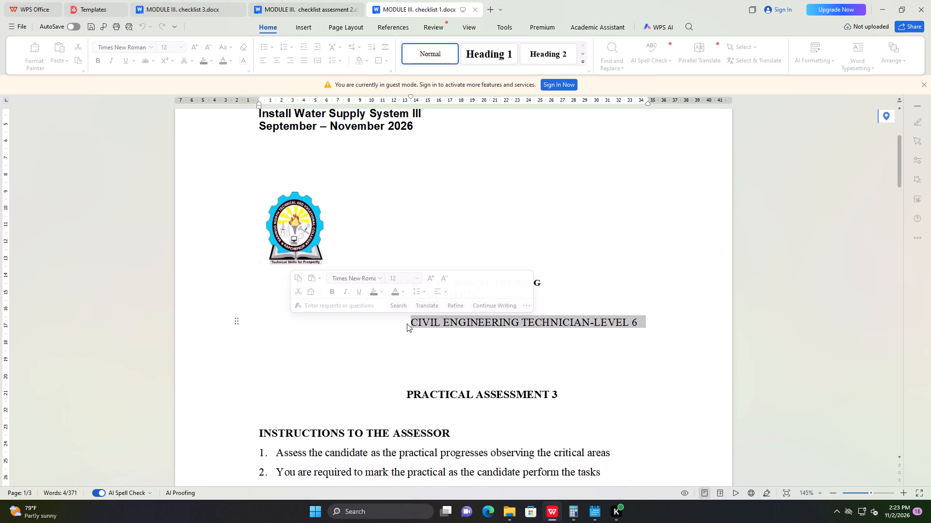
{"action": "key", "text": "ctrl+v"}
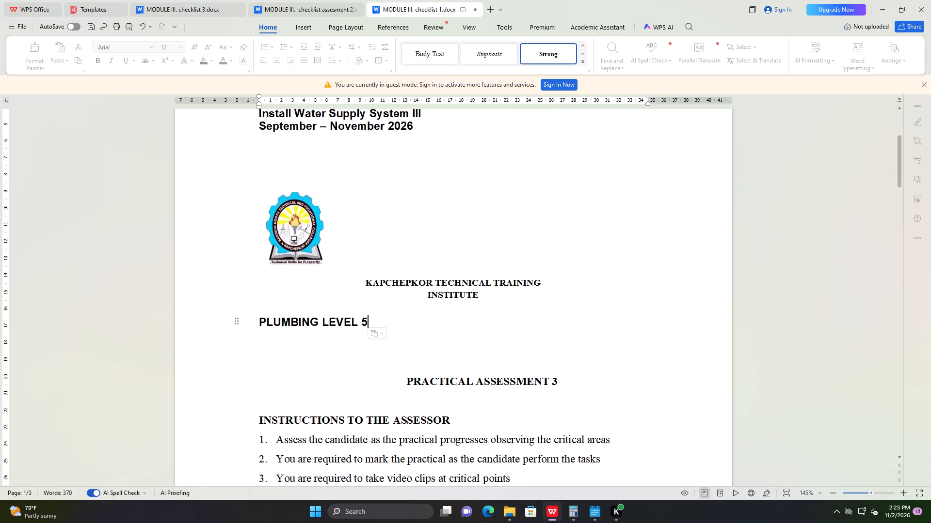
Indent the pasted PLUMBING LEVEL 5 line with leading spaces until it is roughly centred under the institute name.
{"action": "left_click", "coordinate": [258, 320]}
{"action": "key", "text": "space"}
{"action": "key", "text": "space"}
{"action": "key", "text": "space"}
{"action": "key", "text": "space"}
{"action": "key", "text": "space"}
{"action": "key", "text": "space"}
{"action": "key", "text": "space"}
{"action": "key", "text": "space"}
{"action": "key", "text": "space"}
{"action": "key", "text": "space"}
{"action": "key", "text": "space"}
{"action": "key", "text": "space"}
{"action": "key", "text": "space"}
{"action": "key", "text": "space"}
{"action": "key", "text": "space"}
{"action": "key", "text": "space"}
{"action": "key", "text": "space"}
{"action": "key", "text": "space"}
{"action": "key", "text": "space"}
{"action": "key", "text": "space"}
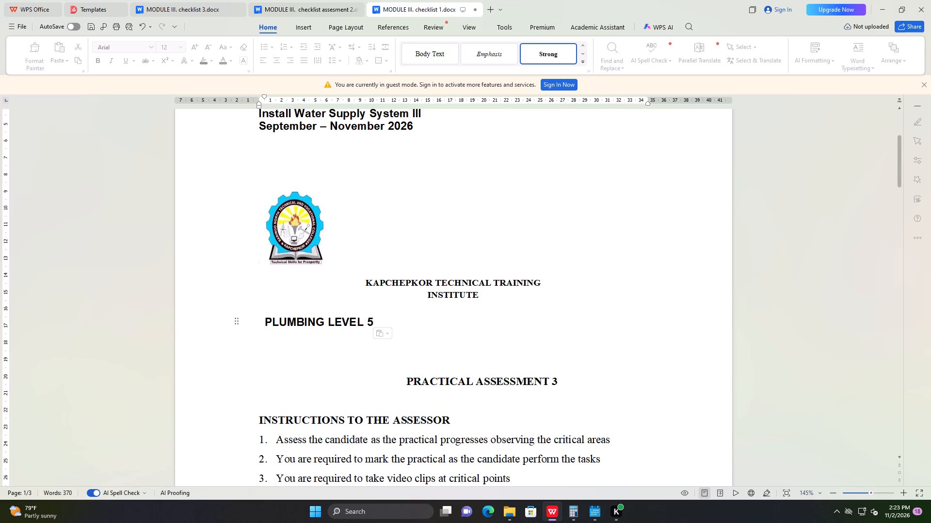
{"action": "key", "text": "space"}
{"action": "key", "text": "space"}
{"action": "key", "text": "space"}
{"action": "key", "text": "space"}
{"action": "key", "text": "space"}
{"action": "key", "text": "space"}
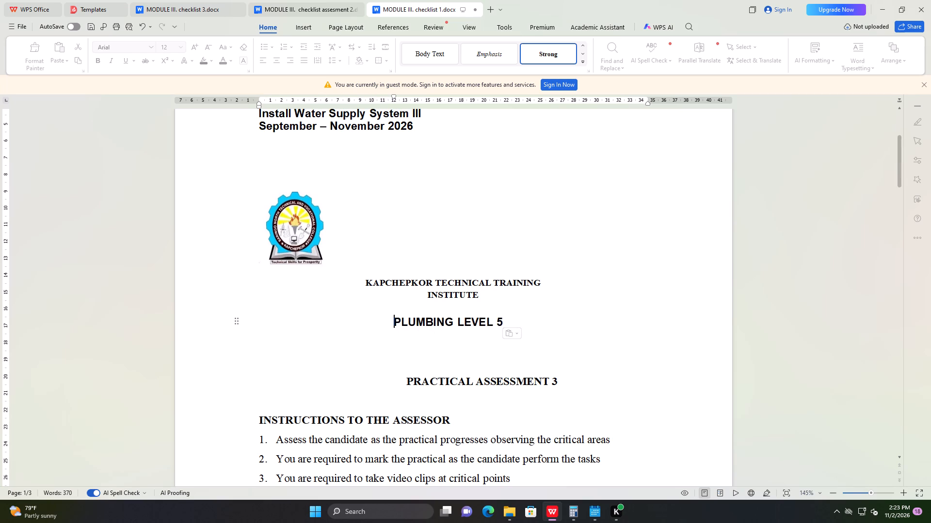
{"action": "key", "text": "space"}
{"action": "key", "text": "space"}
{"action": "key", "text": "space"}
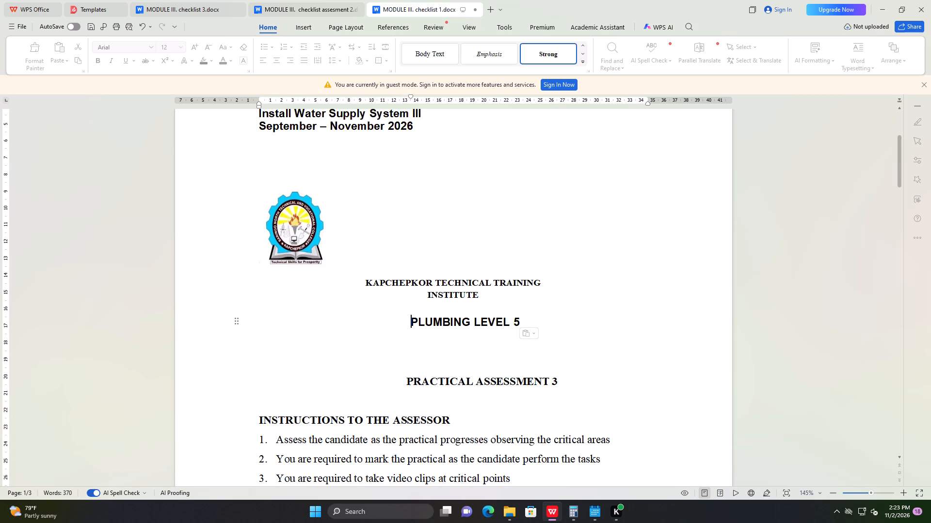
Change the cover page's practical assessment title to PRACTICAL ASSESSMENT 1.
{"action": "left_click", "coordinate": [558, 387]}
{"action": "key", "text": "BackSpace"}
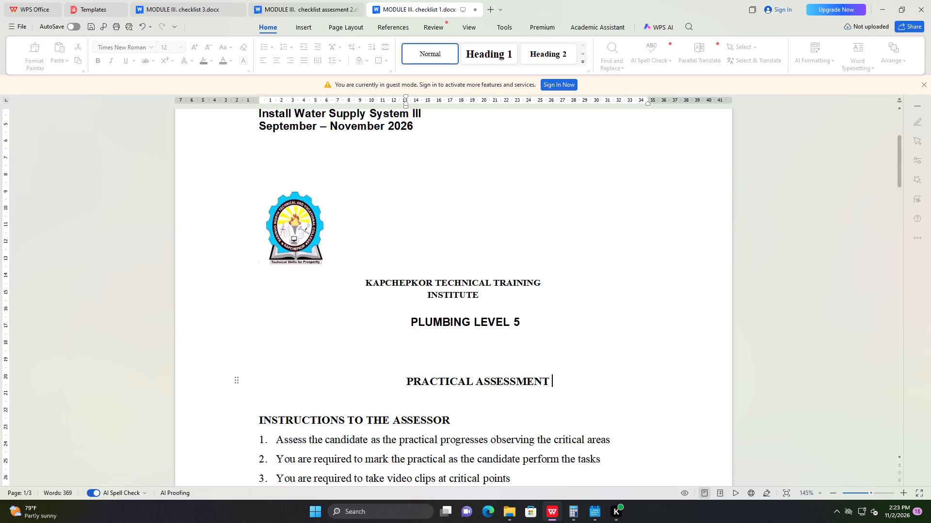
{"action": "key", "text": "1"}
Insert a blank line above the CANDIDATE & ASSESSOR DETAILS heading to push it onto the second page.
{"action": "scroll", "coordinate": [550, 392], "scroll_direction": "down", "scroll_amount": 9}
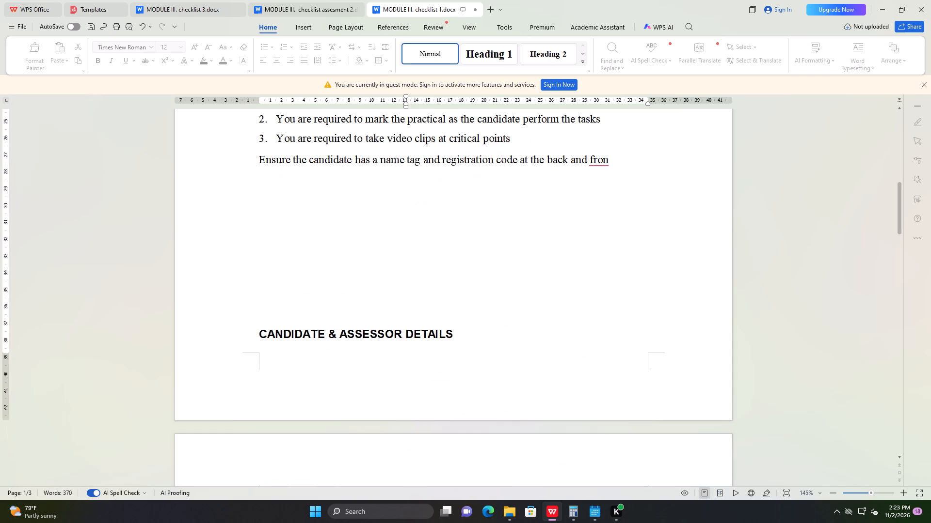
{"action": "left_click", "coordinate": [356, 298]}
{"action": "key", "text": "Return"}
Change the SESSION 1 (4 HOURS) heading above the assessment date to ASESSMENT 1 (4 HOURS).
{"action": "scroll", "coordinate": [339, 307], "scroll_direction": "down", "scroll_amount": 4}
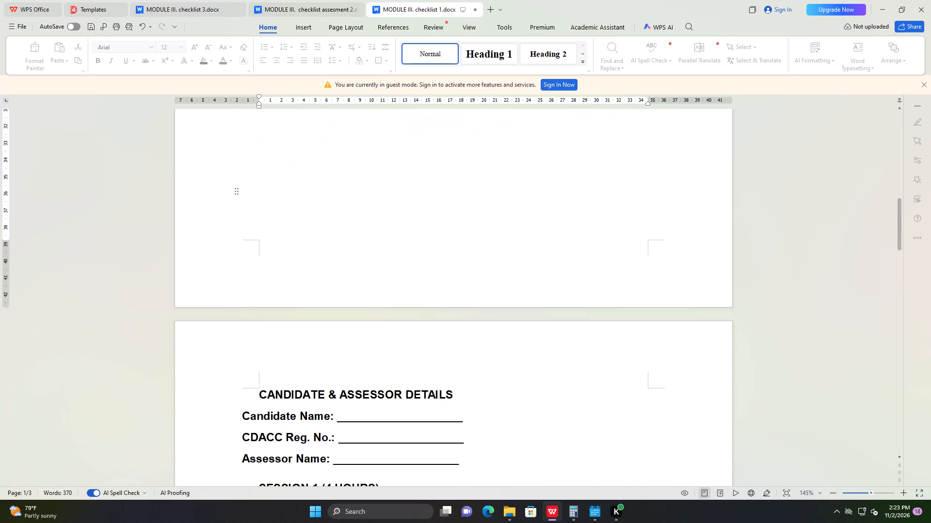
{"action": "scroll", "coordinate": [339, 307], "scroll_direction": "down", "scroll_amount": 6}
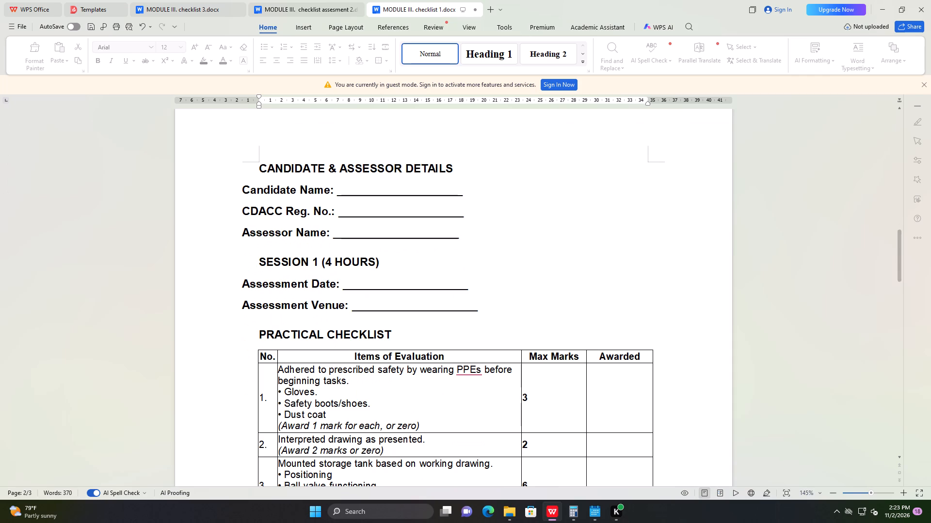
{"action": "left_click", "coordinate": [308, 261]}
{"action": "key", "text": "t"}
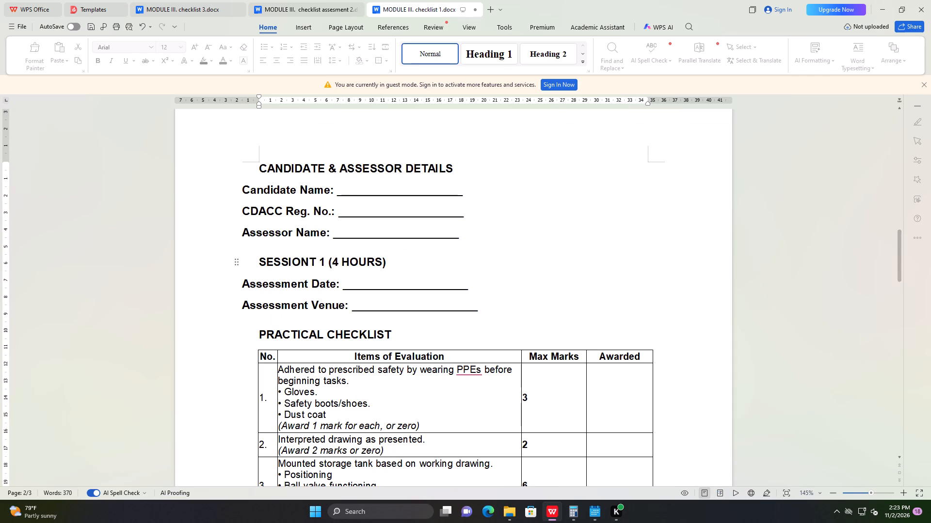
{"action": "left_click", "coordinate": [298, 262]}
{"action": "key", "text": "BackSpace"}
{"action": "key", "text": "BackSpace"}
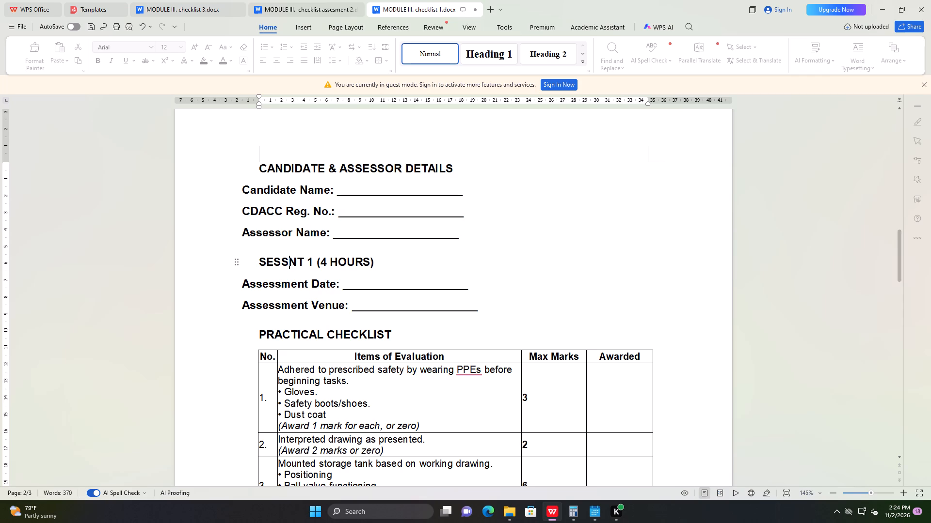
{"action": "key", "text": "m"}
{"action": "key", "text": "e"}
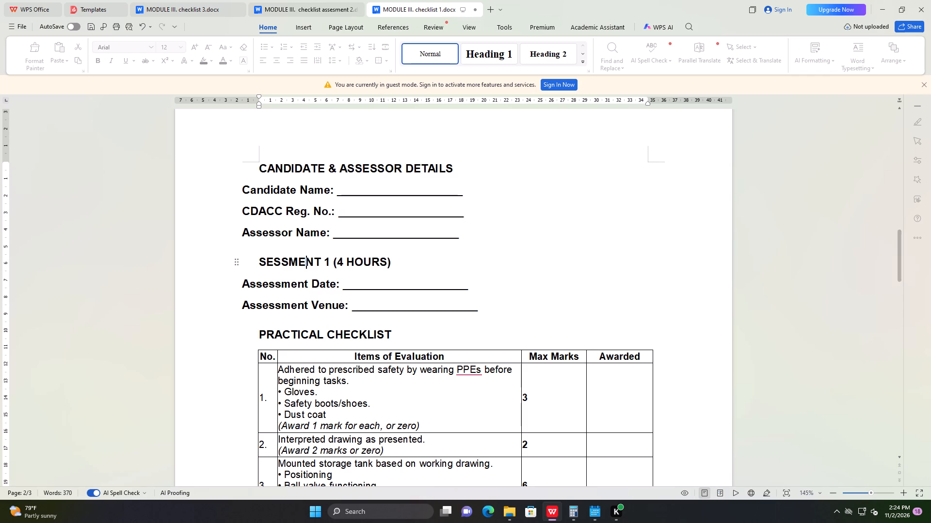
{"action": "left_click", "coordinate": [260, 263]}
{"action": "key", "text": "a"}
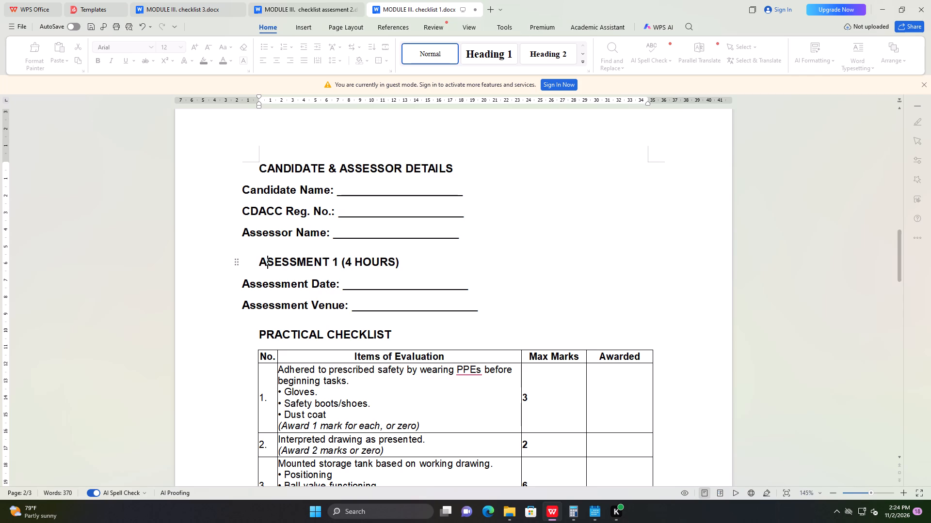
In the SUMMARY OF ASSESSMENT table, set the Total Marks of the Assessment 2 row to 31.
{"action": "scroll", "coordinate": [276, 272], "scroll_direction": "down", "scroll_amount": 14}
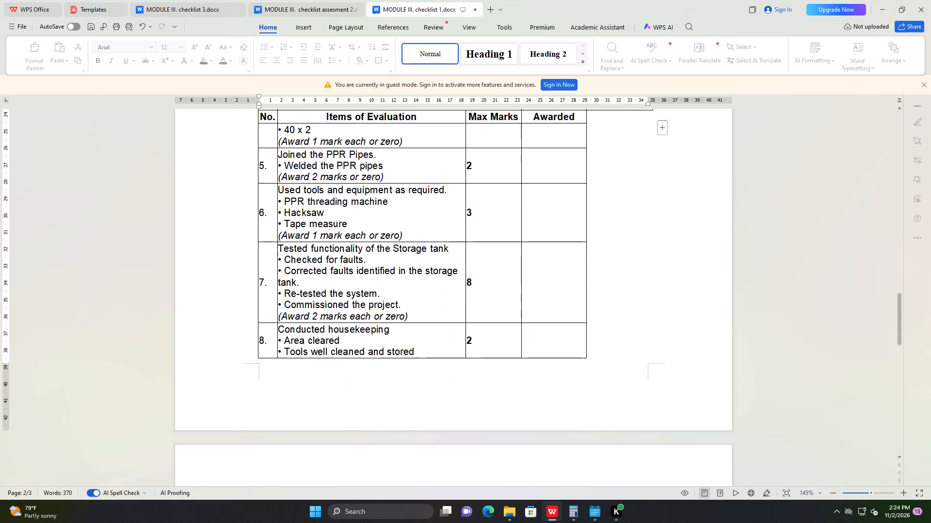
{"action": "scroll", "coordinate": [276, 274], "scroll_direction": "down", "scroll_amount": 7}
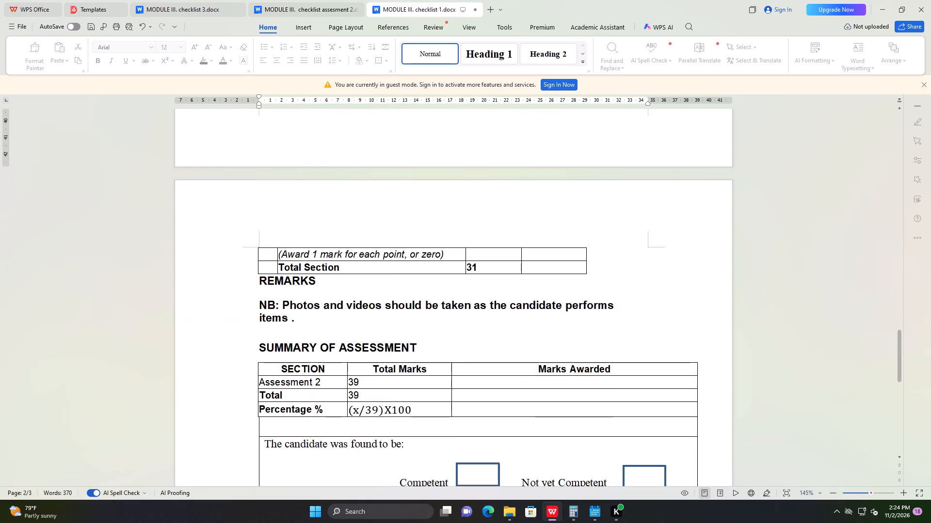
{"action": "left_click_drag", "start_coordinate": [359, 378], "coordinate": [358, 383]}
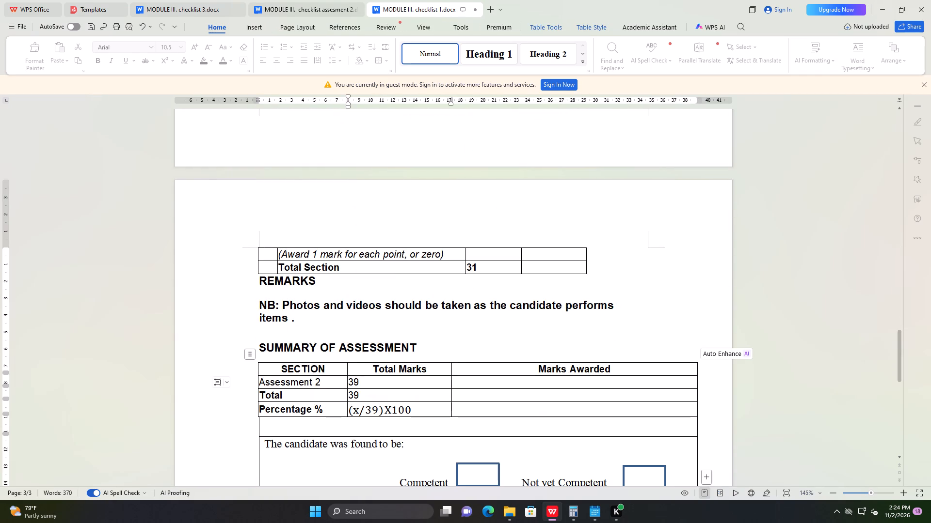
{"action": "key", "text": "BackSpace"}
{"action": "key", "text": "1"}
In the SUMMARY OF ASSESSMENT table, set the Total to 31 and the Percentage % formula to (x/31)X100.
{"action": "left_click", "coordinate": [358, 392]}
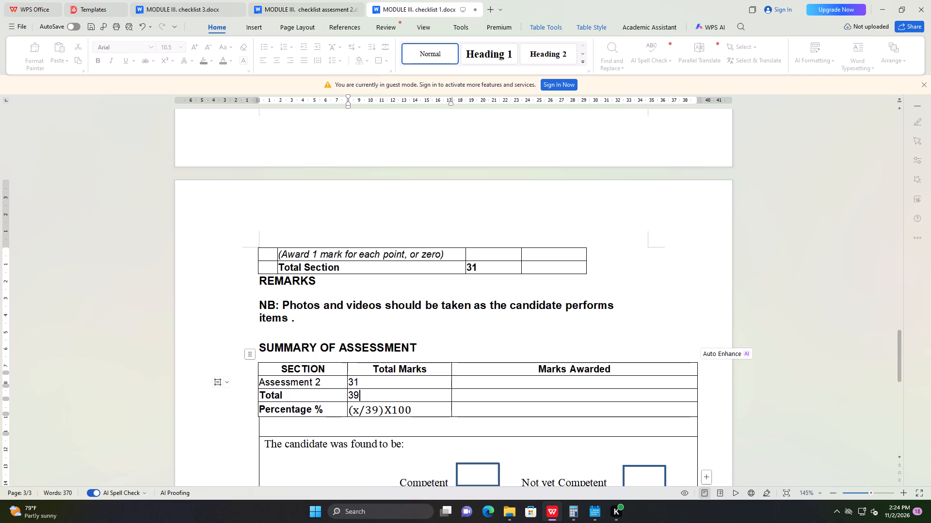
{"action": "key", "text": "BackSpace"}
{"action": "key", "text": "1"}
{"action": "left_click", "coordinate": [377, 407]}
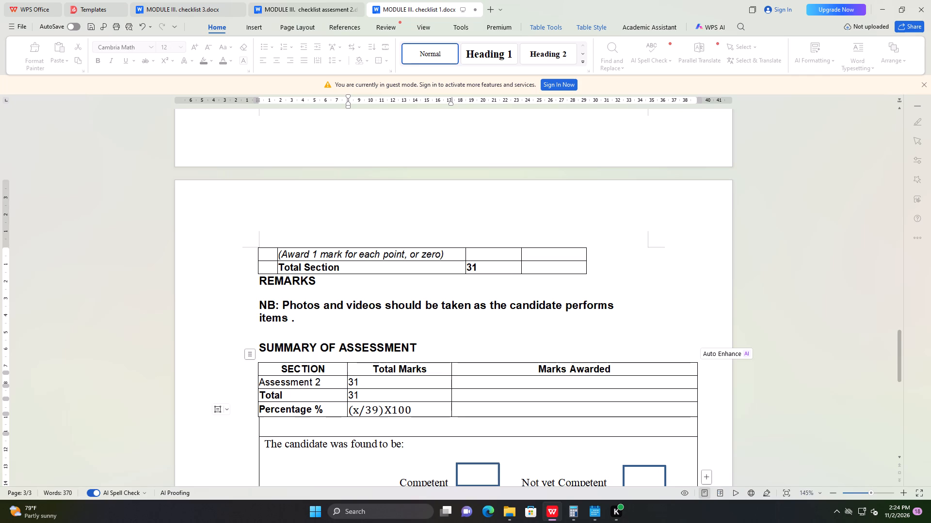
{"action": "key", "text": "BackSpace"}
{"action": "key", "text": "1"}
Review checklist 1 from the summary table back through the practical checklist to the candidate and assessor details.
{"action": "scroll", "coordinate": [375, 407], "scroll_direction": "down", "scroll_amount": 2}
{"action": "scroll", "coordinate": [375, 407], "scroll_direction": "up", "scroll_amount": 3}
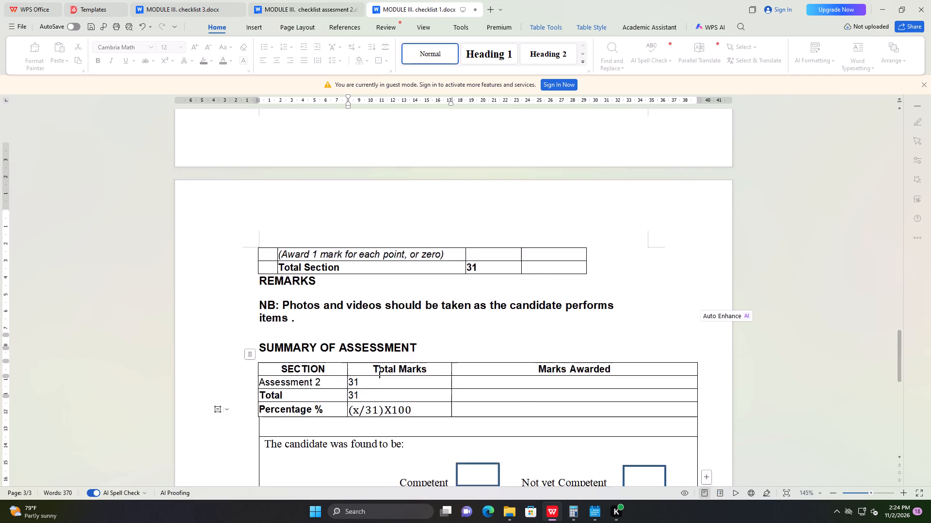
{"action": "scroll", "coordinate": [371, 394], "scroll_direction": "up", "scroll_amount": 11}
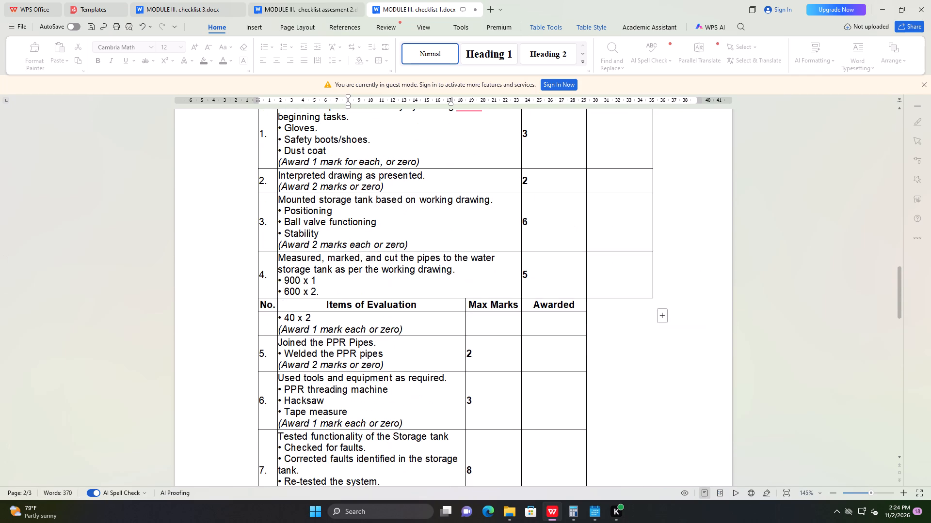
{"action": "scroll", "coordinate": [365, 394], "scroll_direction": "up", "scroll_amount": 7}
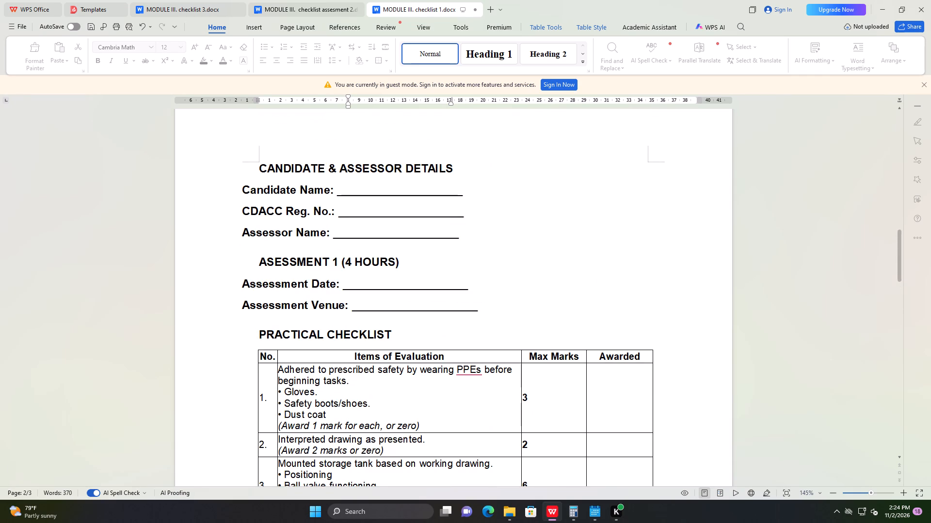
{"action": "scroll", "coordinate": [259, 276], "scroll_direction": "up", "scroll_amount": 2}
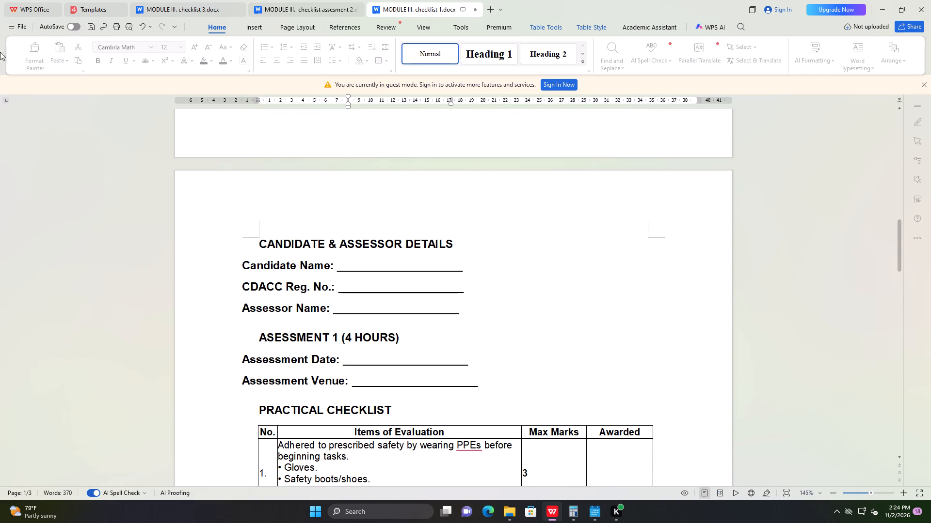
Save the MODULE III. checklist 1 document.
{"action": "left_click", "coordinate": [10, 28]}
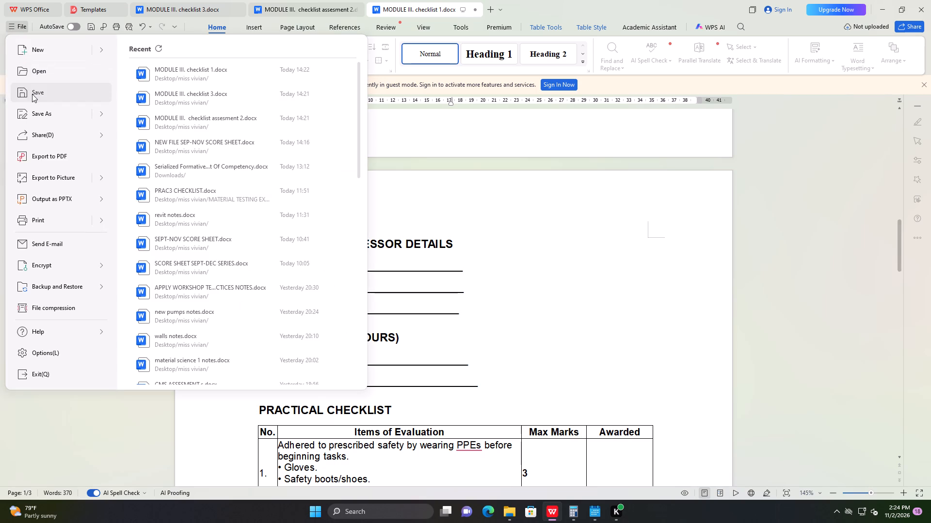
{"action": "left_click", "coordinate": [32, 94]}
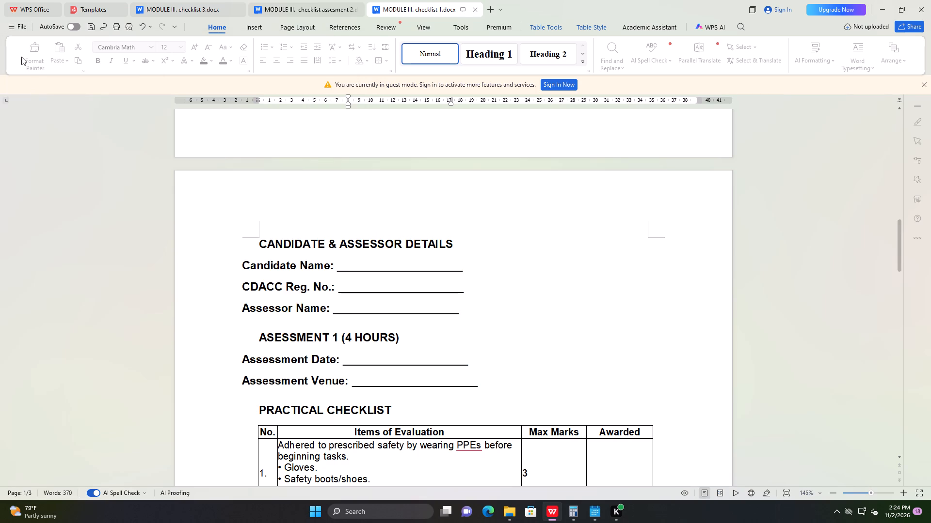
Print 3 copies of all pages of MODULE III. checklist 1.
{"action": "left_click", "coordinate": [9, 25]}
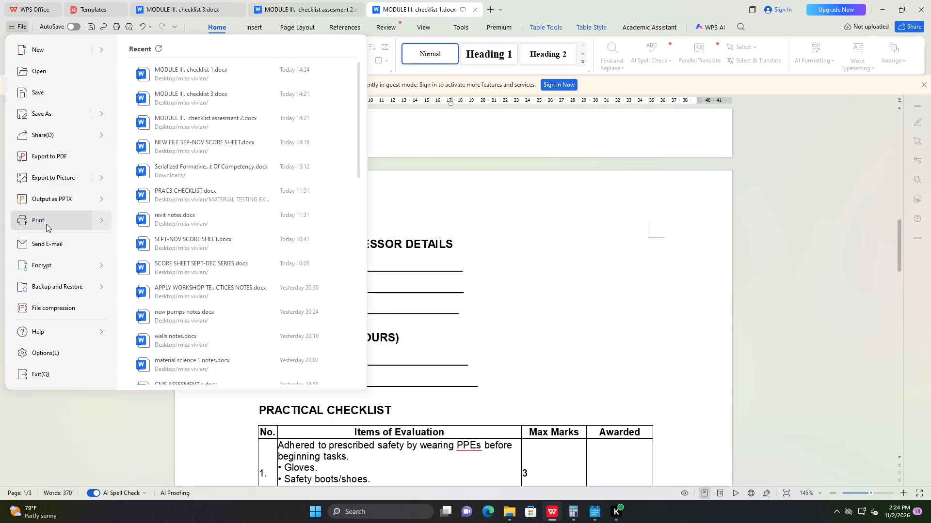
{"action": "left_click", "coordinate": [46, 222]}
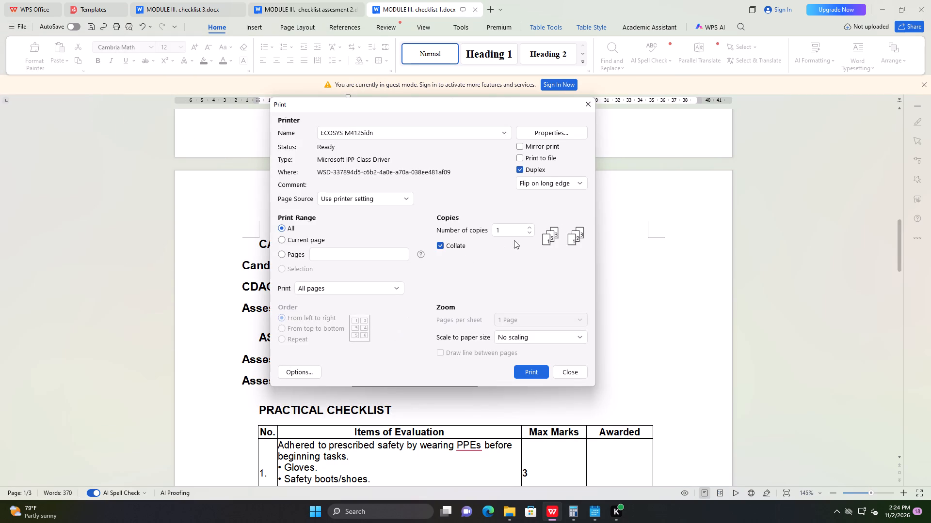
{"action": "left_click", "coordinate": [529, 226]}
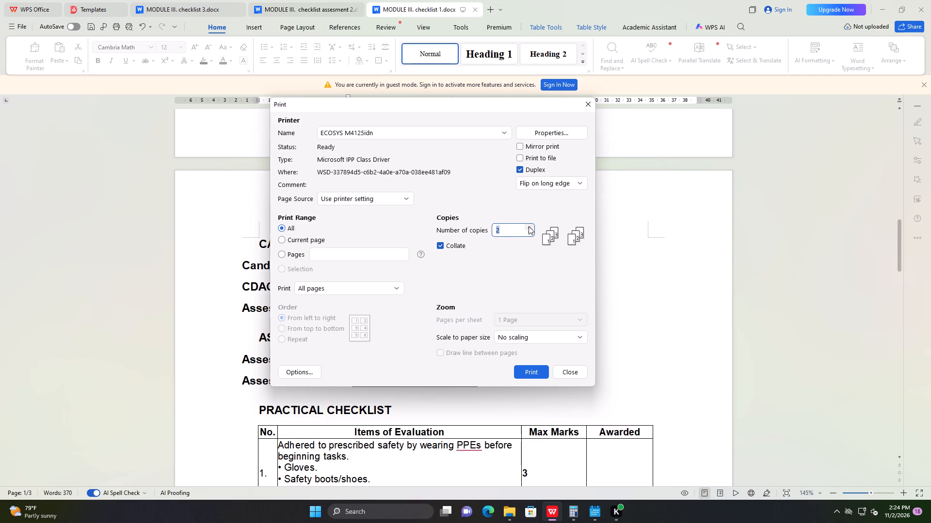
{"action": "left_click", "coordinate": [529, 226]}
{"action": "left_click", "coordinate": [531, 374]}
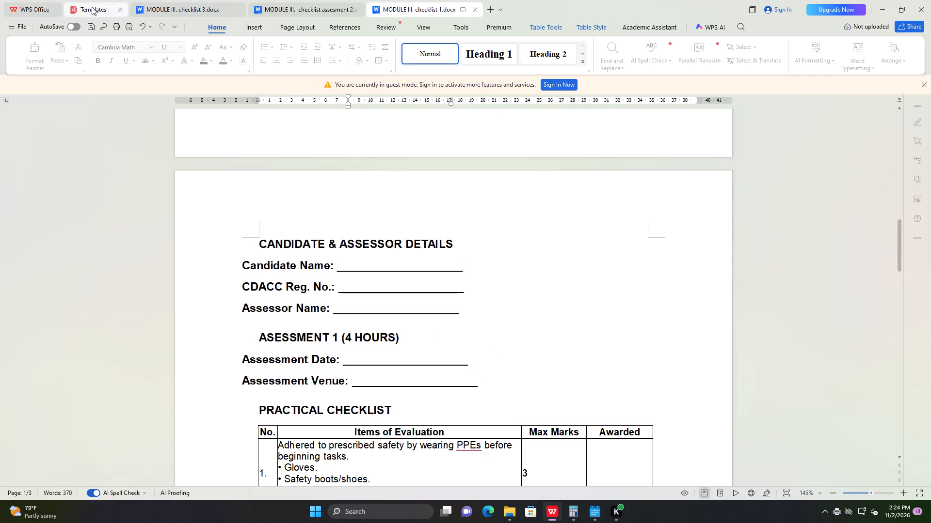
Switch to the MODULE III. checklist assesment 2 document and print 3 copies of all its pages.
{"action": "left_click", "coordinate": [297, 8]}
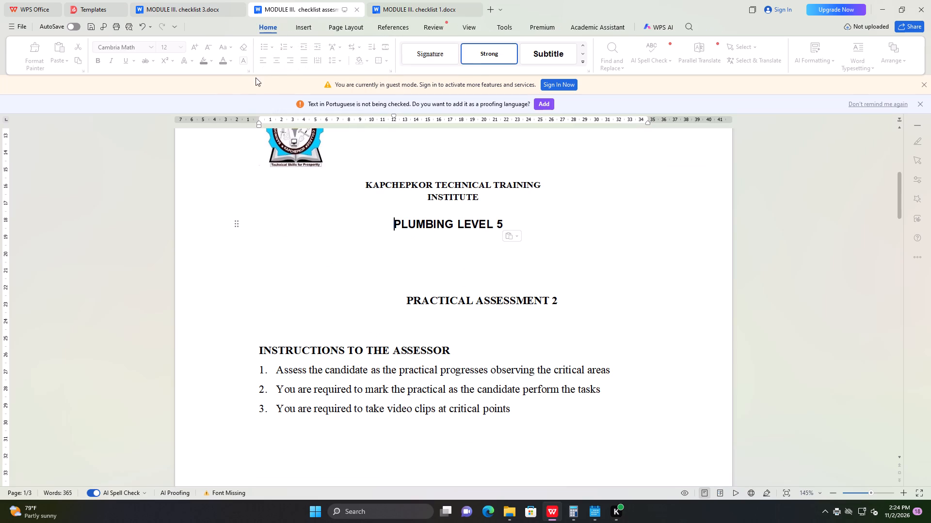
{"action": "left_click", "coordinate": [12, 30]}
{"action": "left_click", "coordinate": [41, 224]}
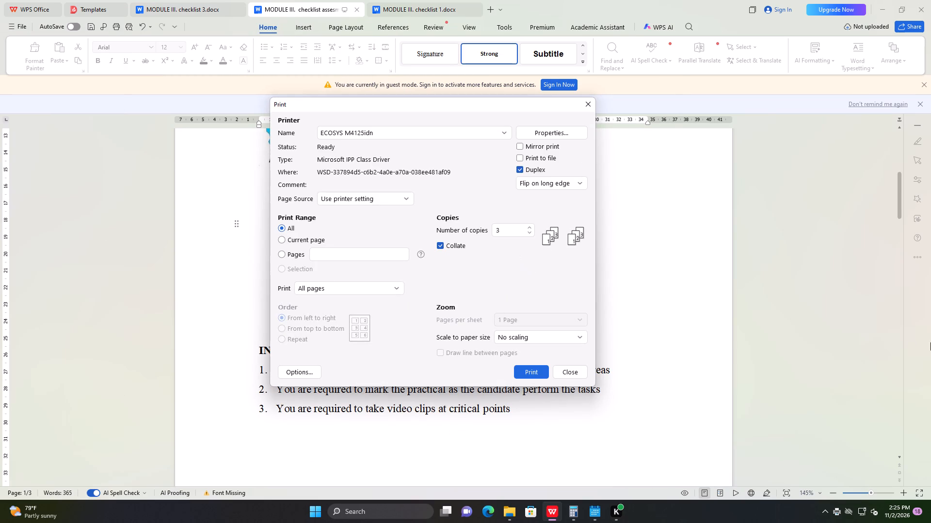
{"action": "left_click", "coordinate": [924, 320]}
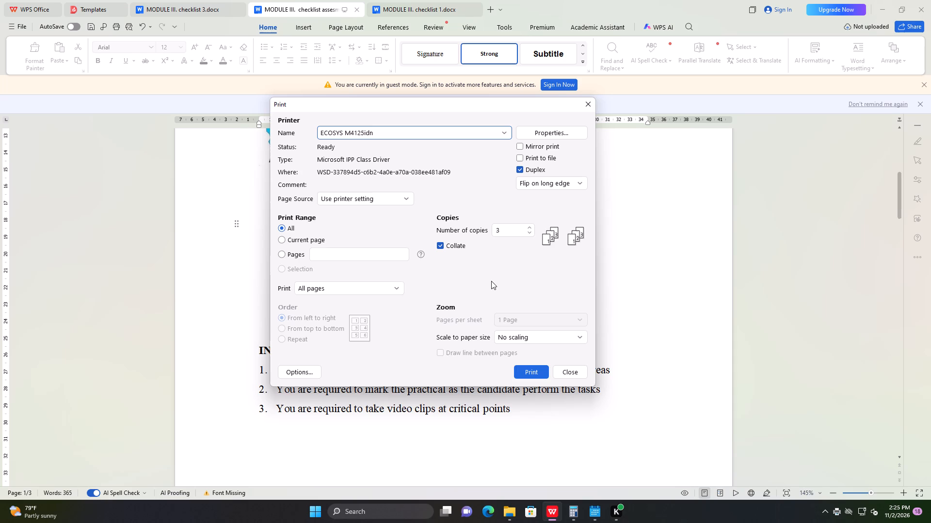
{"action": "left_click", "coordinate": [527, 369]}
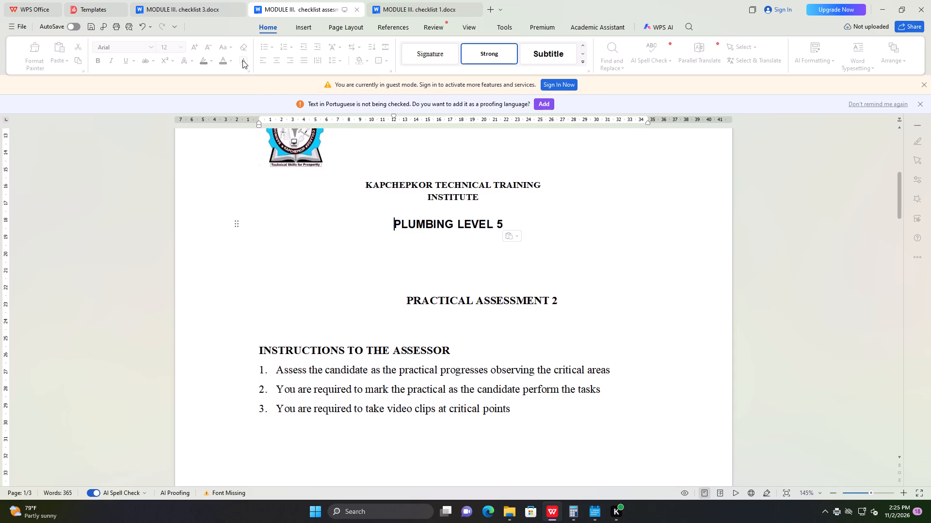
Switch to the MODULE III. checklist 3 document and print 3 copies of all its pages.
{"action": "left_click", "coordinate": [194, 8]}
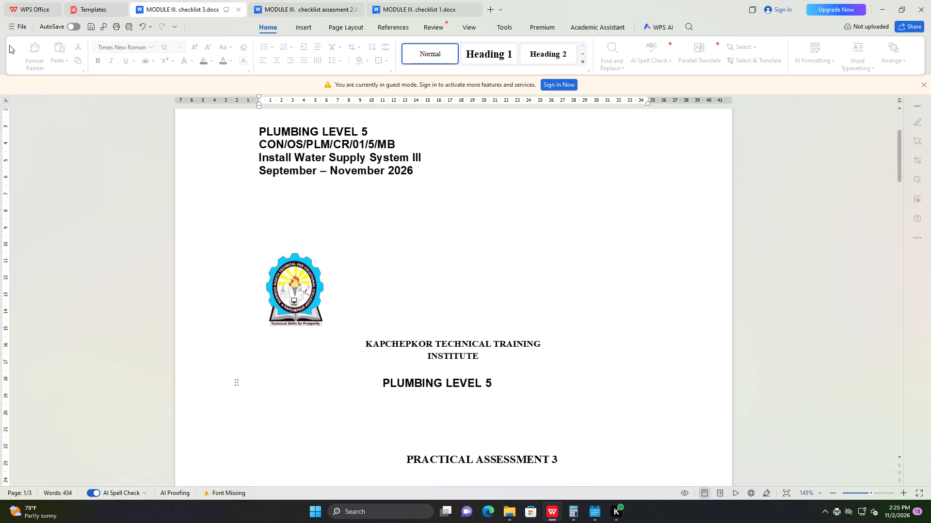
{"action": "left_click", "coordinate": [12, 28]}
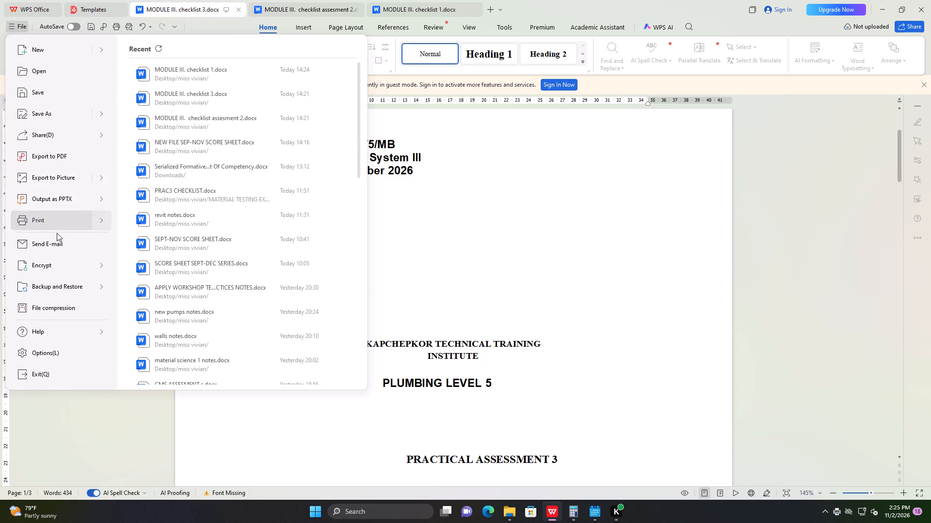
{"action": "left_click", "coordinate": [55, 222]}
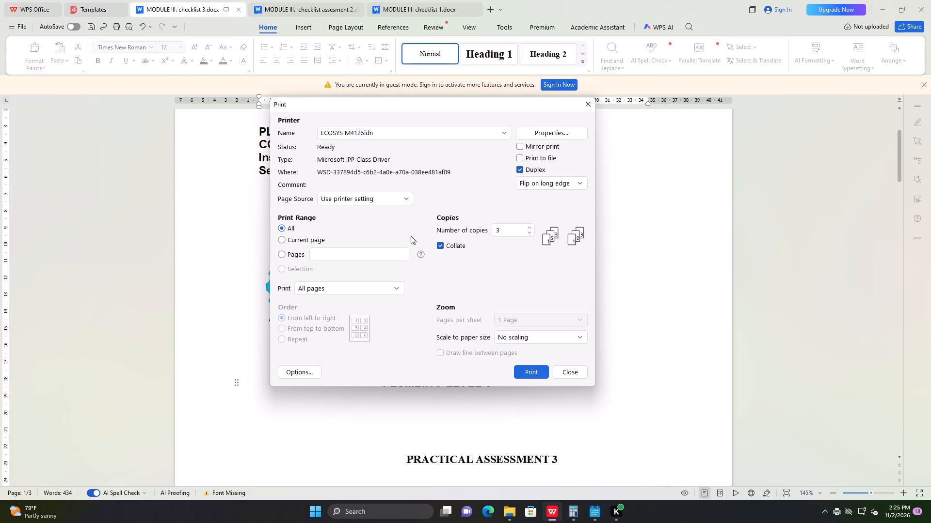
{"action": "left_click", "coordinate": [531, 374]}
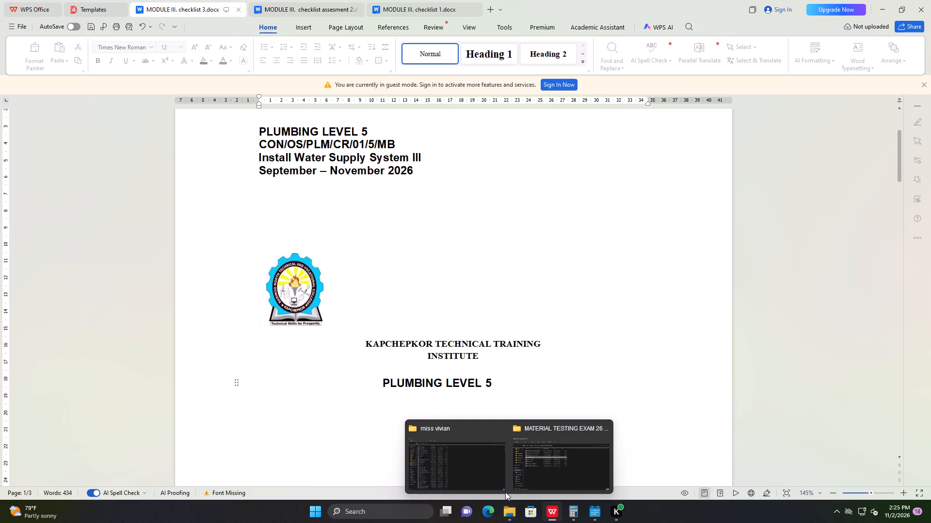
Open the NEW FILE SEP-NOV SCORE SHEET document from the File Explorer folder that also holds the checklists.
{"action": "left_click", "coordinate": [485, 478]}
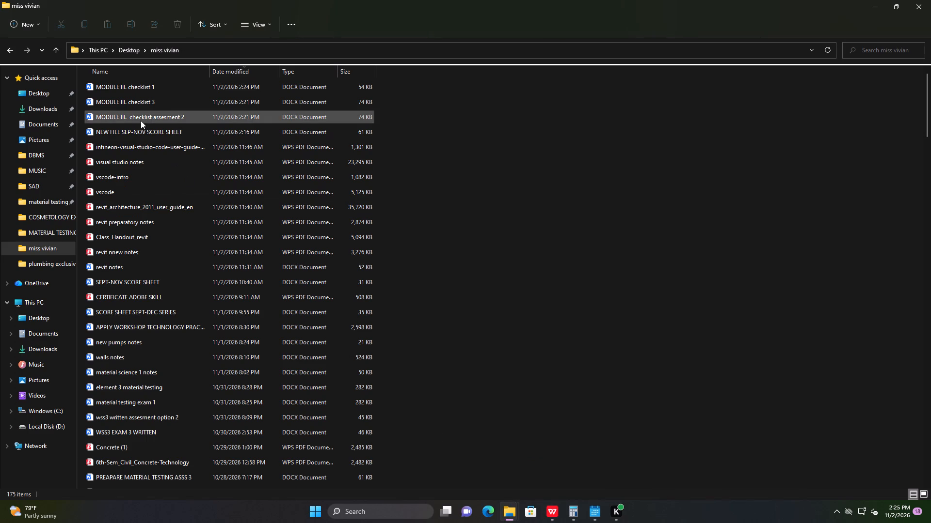
{"action": "double_click", "coordinate": [130, 130]}
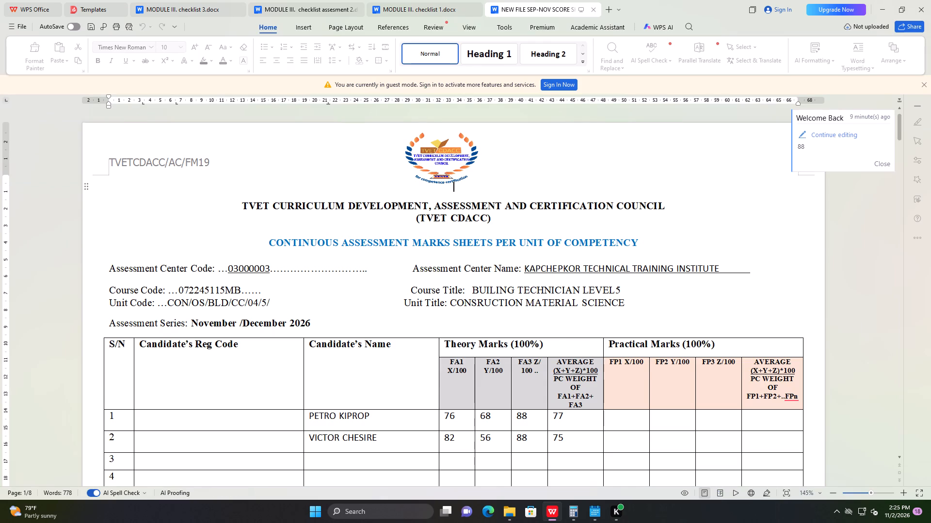
Look through the marks sheets of the score sheet document, up to the Plumbing Level 5 Water Supply System III unit.
{"action": "scroll", "coordinate": [433, 340], "scroll_direction": "down", "scroll_amount": 15}
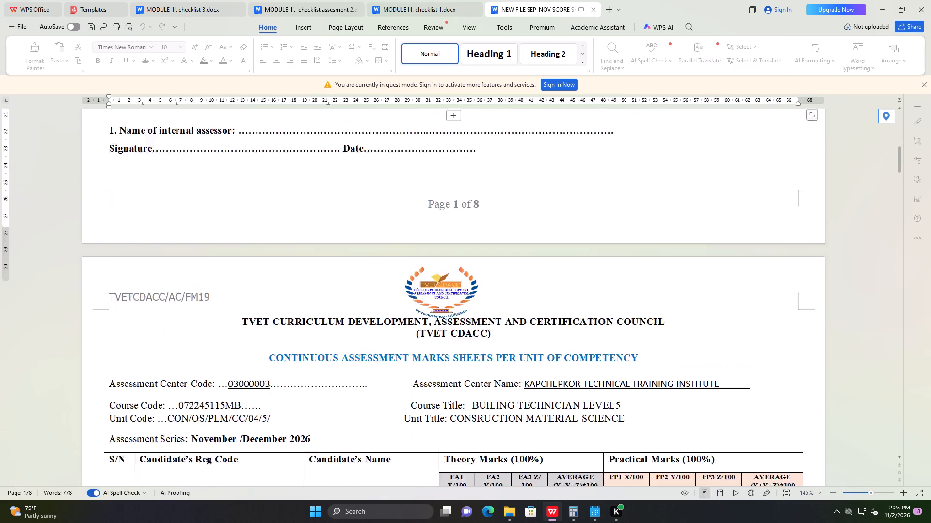
{"action": "scroll", "coordinate": [472, 339], "scroll_direction": "down", "scroll_amount": 11}
{"action": "scroll", "coordinate": [472, 339], "scroll_direction": "up", "scroll_amount": 3}
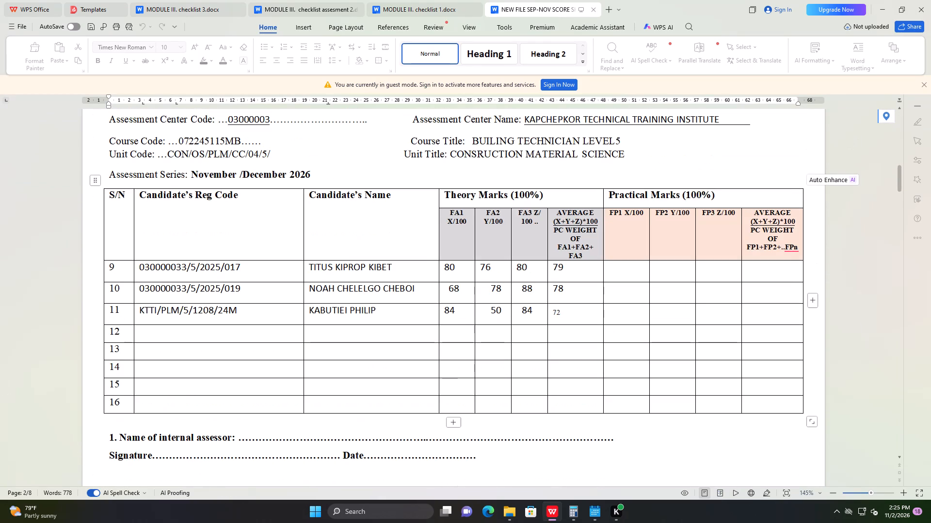
{"action": "scroll", "coordinate": [487, 348], "scroll_direction": "down", "scroll_amount": 6}
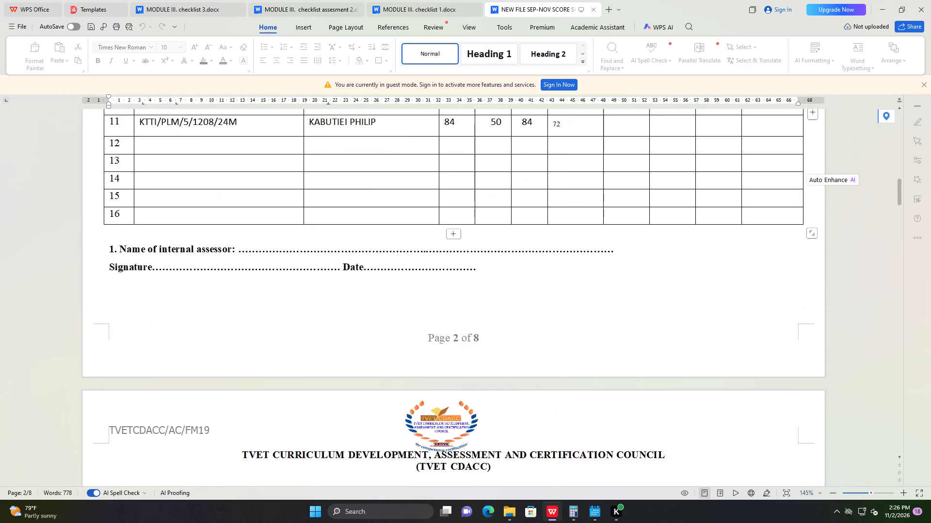
{"action": "scroll", "coordinate": [487, 348], "scroll_direction": "down", "scroll_amount": 19}
{"action": "scroll", "coordinate": [487, 348], "scroll_direction": "down", "scroll_amount": 5}
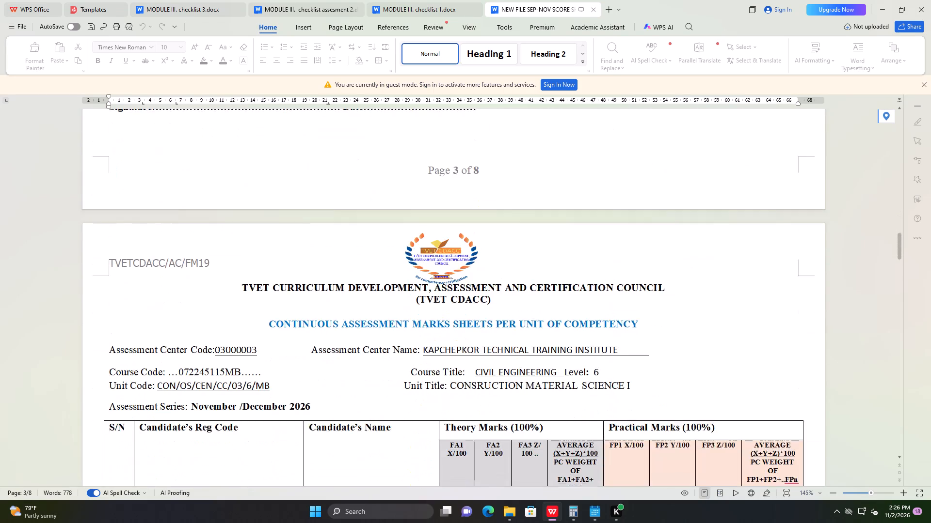
{"action": "scroll", "coordinate": [487, 348], "scroll_direction": "down", "scroll_amount": 20}
{"action": "scroll", "coordinate": [485, 348], "scroll_direction": "down", "scroll_amount": 1}
{"action": "scroll", "coordinate": [482, 348], "scroll_direction": "up", "scroll_amount": 2}
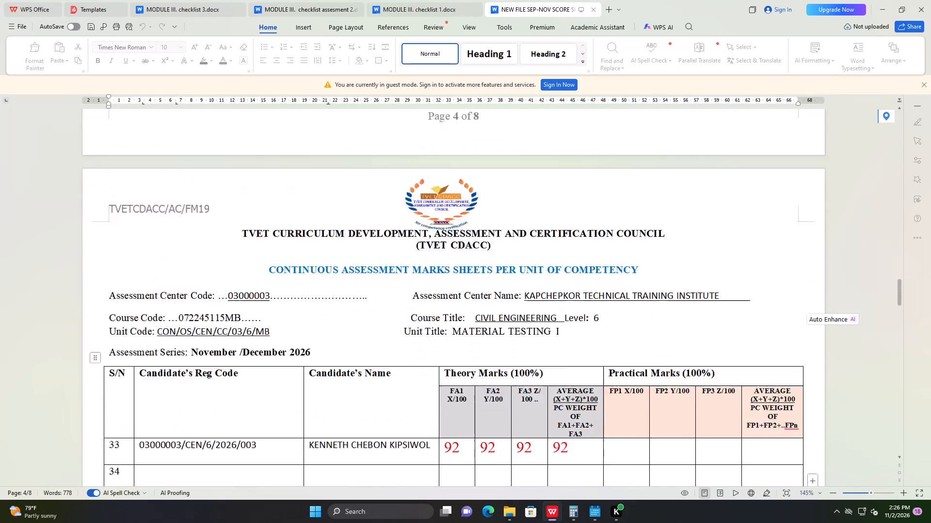
{"action": "scroll", "coordinate": [482, 348], "scroll_direction": "up", "scroll_amount": 13}
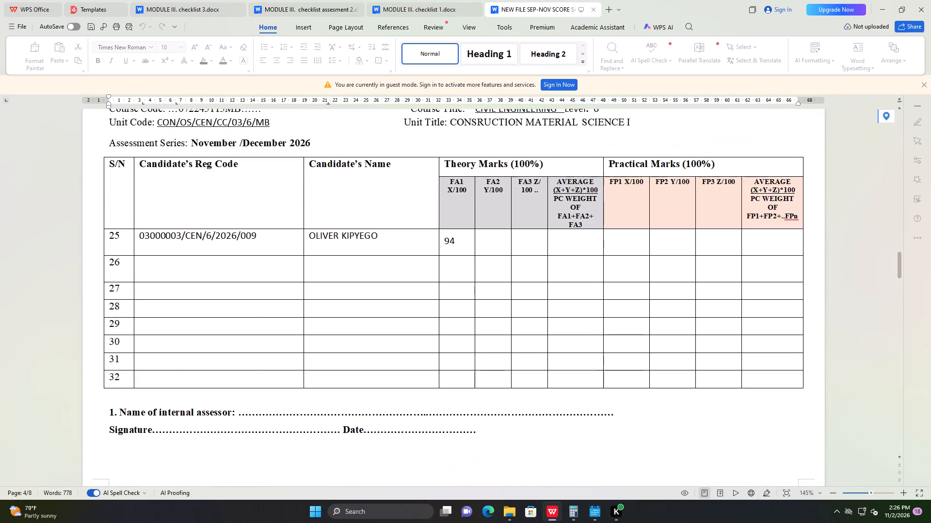
{"action": "scroll", "coordinate": [473, 352], "scroll_direction": "down", "scroll_amount": 18}
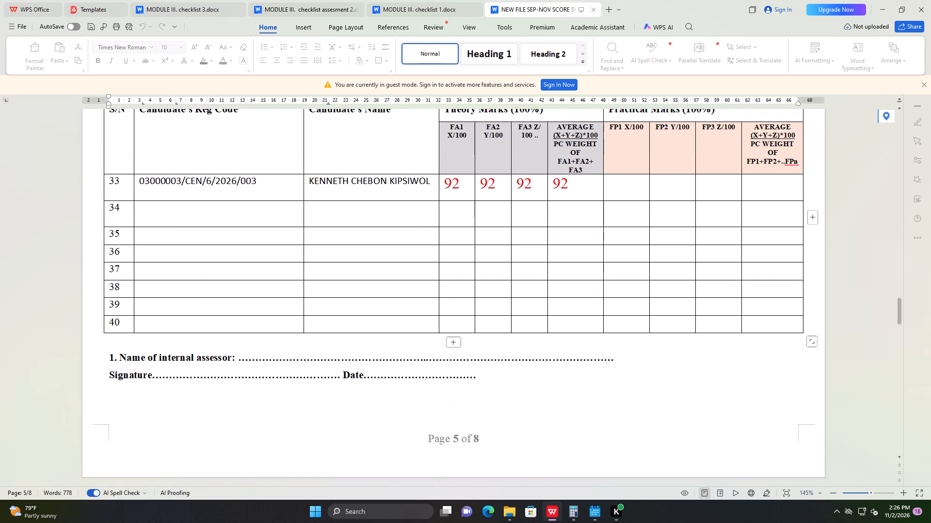
{"action": "scroll", "coordinate": [470, 356], "scroll_direction": "down", "scroll_amount": 13}
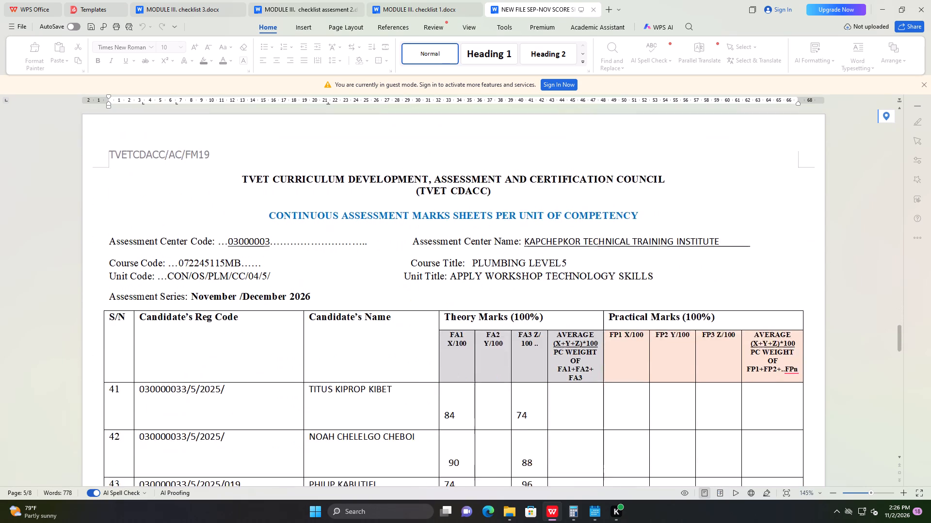
{"action": "scroll", "coordinate": [470, 356], "scroll_direction": "down", "scroll_amount": 9}
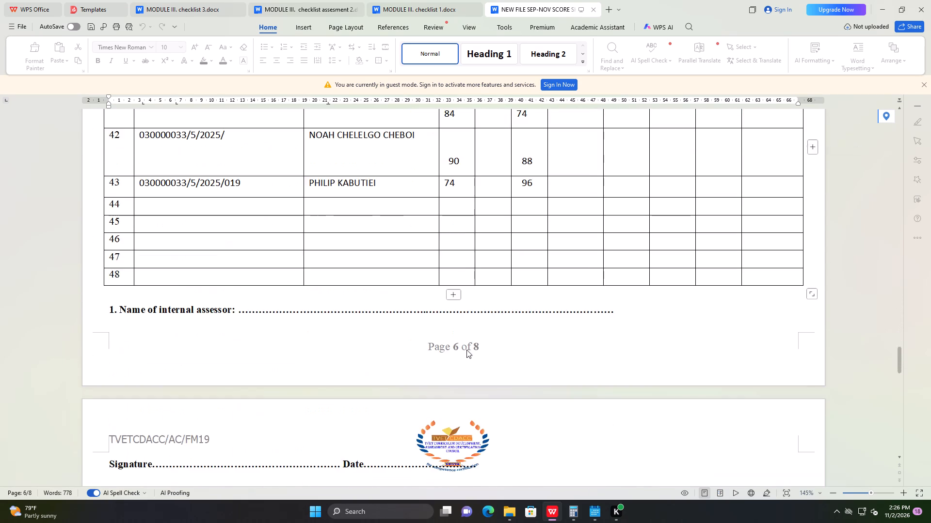
{"action": "scroll", "coordinate": [466, 350], "scroll_direction": "down", "scroll_amount": 13}
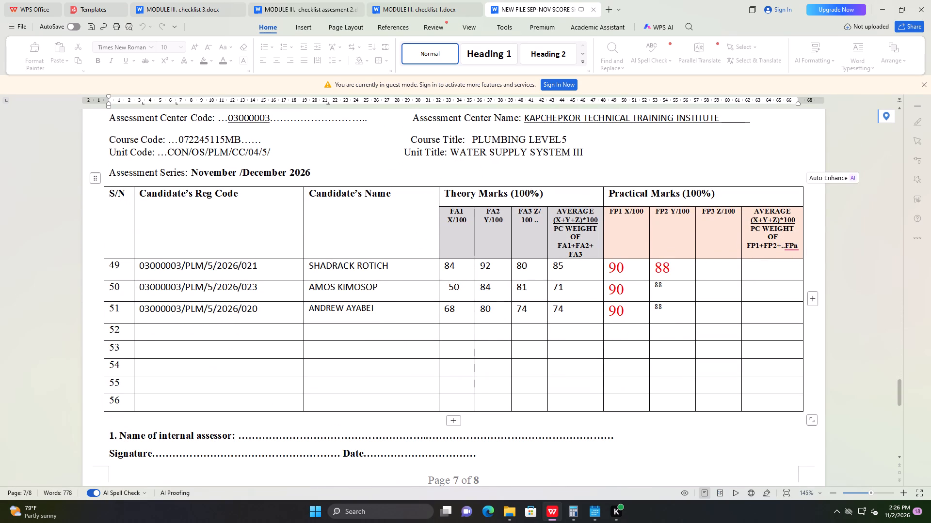
Enter 85 as the FP3 practical mark for the three candidates on the Water Supply System III sheet.
{"action": "left_click", "coordinate": [706, 269]}
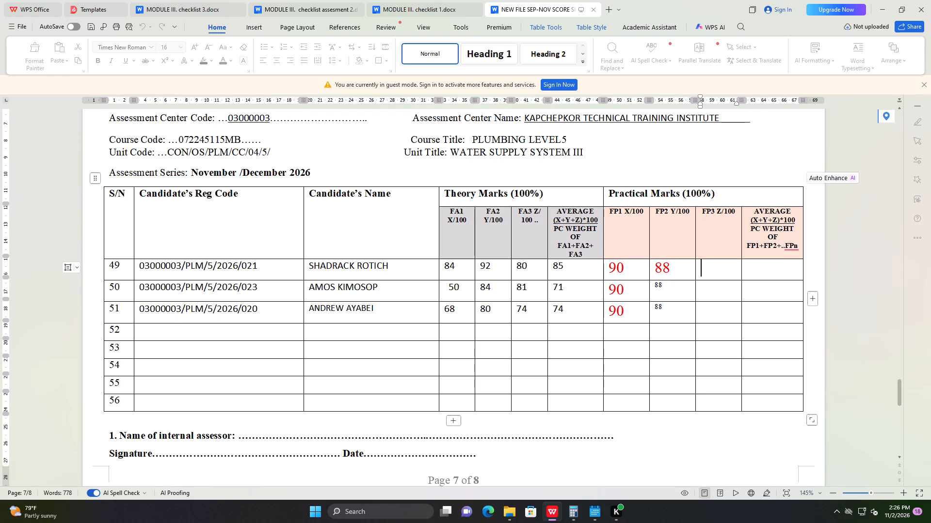
{"action": "key", "text": "8"}
{"action": "key", "text": "5"}
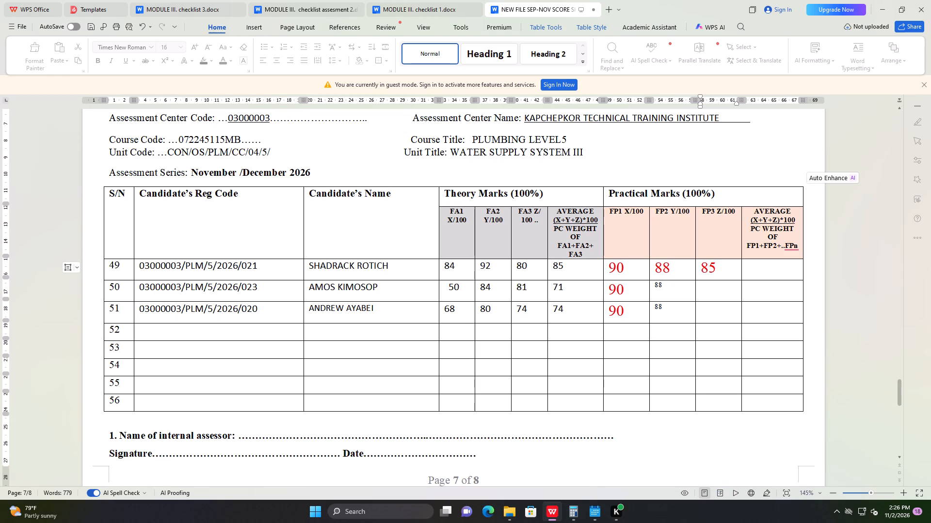
{"action": "left_click", "coordinate": [707, 296]}
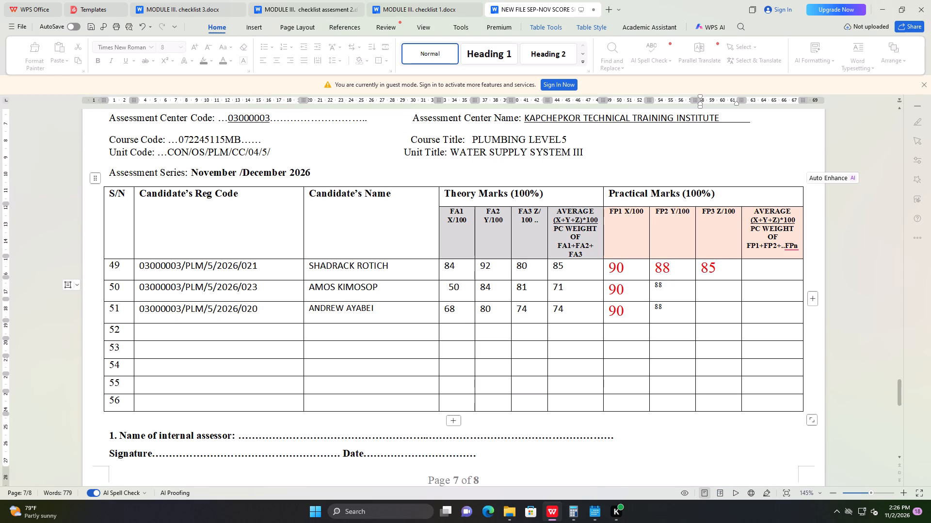
{"action": "type", "text": "85"}
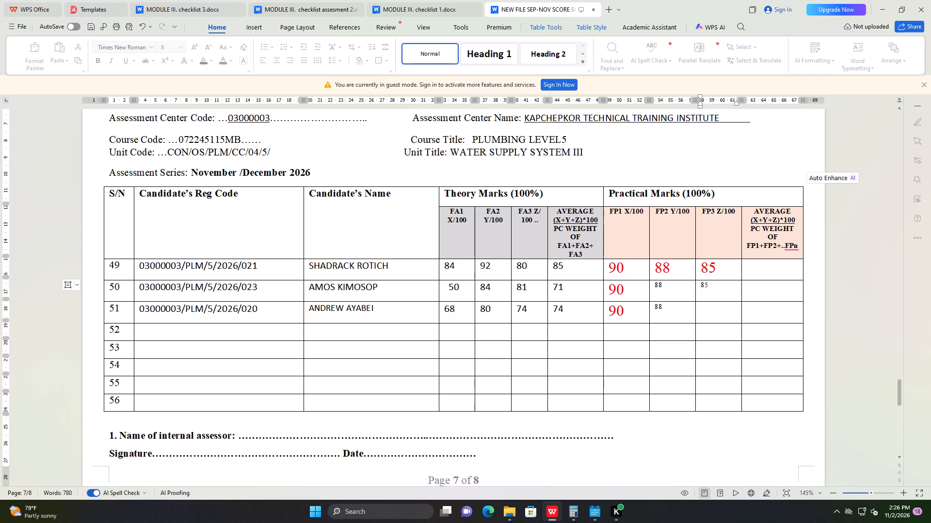
{"action": "left_click", "coordinate": [707, 312]}
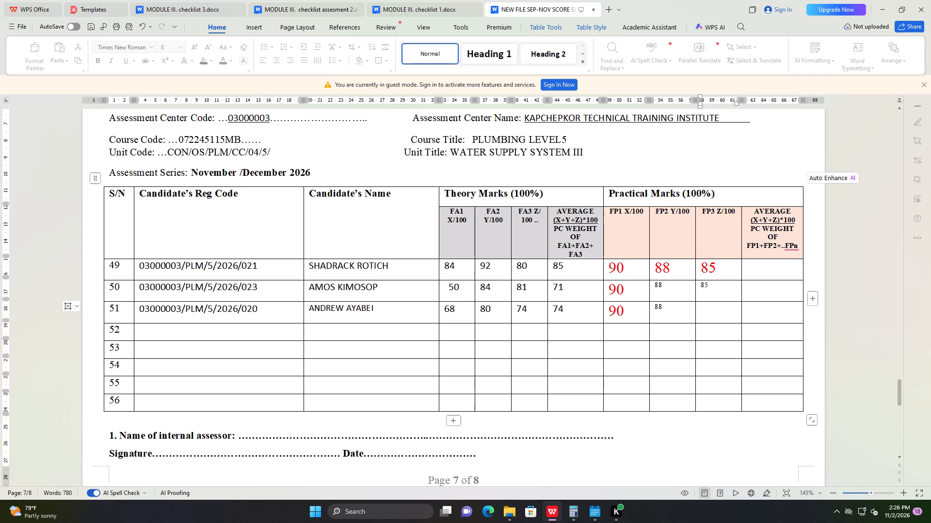
{"action": "type", "text": "85"}
Close up the spacing above the council heading on the Apply Workshop Technology Skills sheet, keeping the heading on page 6 with one paragraph break.
{"action": "scroll", "coordinate": [724, 303], "scroll_direction": "down", "scroll_amount": 3}
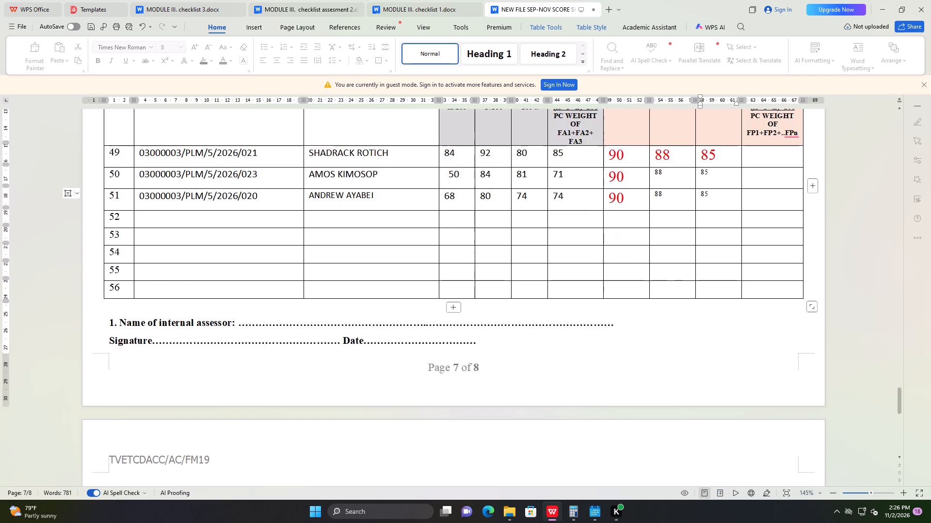
{"action": "scroll", "coordinate": [715, 305], "scroll_direction": "down", "scroll_amount": 1}
{"action": "scroll", "coordinate": [715, 305], "scroll_direction": "up", "scroll_amount": 4}
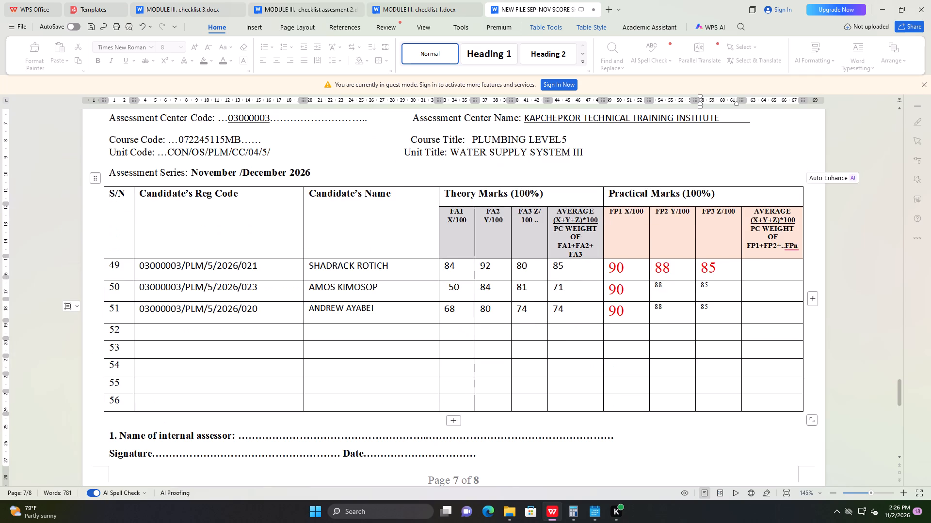
{"action": "scroll", "coordinate": [714, 305], "scroll_direction": "up", "scroll_amount": 8}
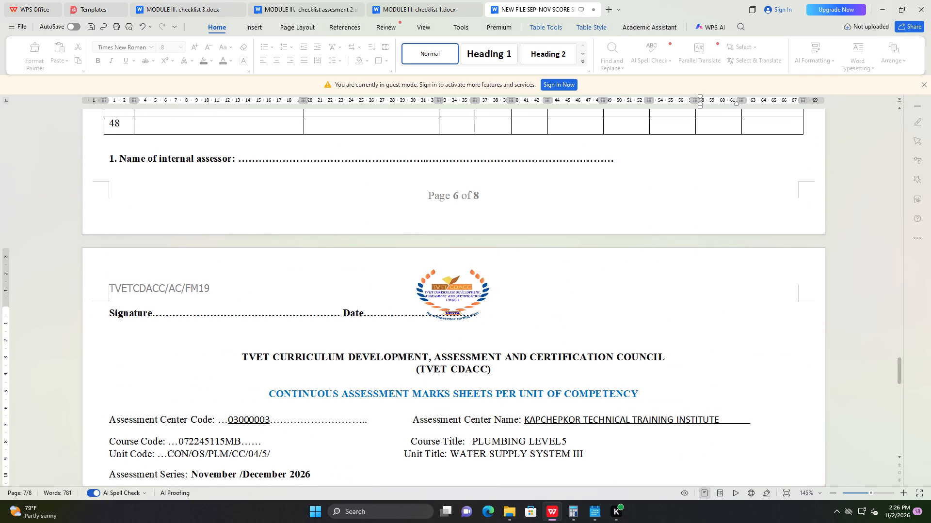
{"action": "scroll", "coordinate": [423, 291], "scroll_direction": "up", "scroll_amount": 13}
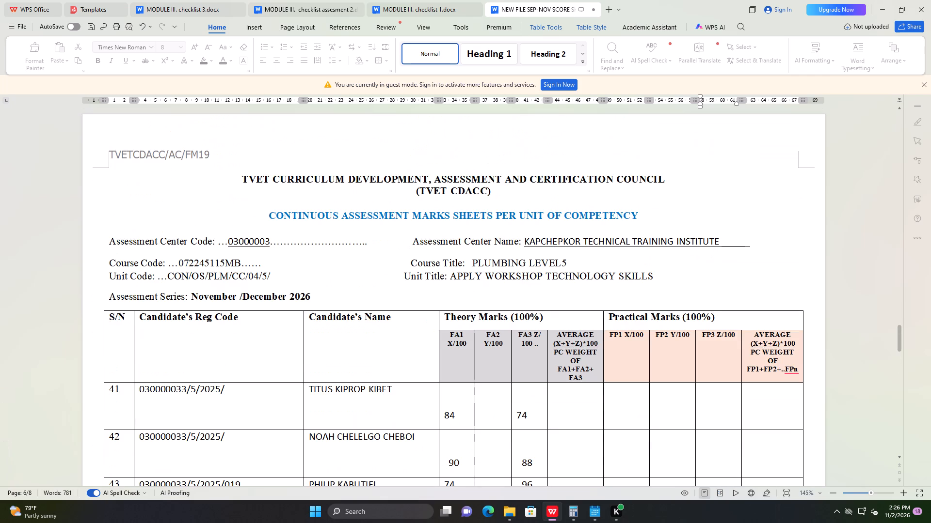
{"action": "scroll", "coordinate": [421, 291], "scroll_direction": "up", "scroll_amount": 3}
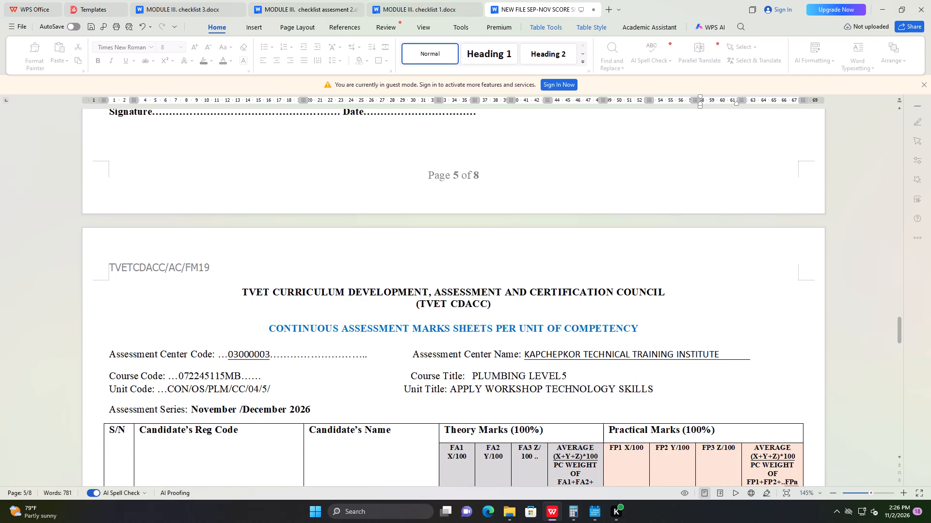
{"action": "scroll", "coordinate": [406, 286], "scroll_direction": "up", "scroll_amount": 3}
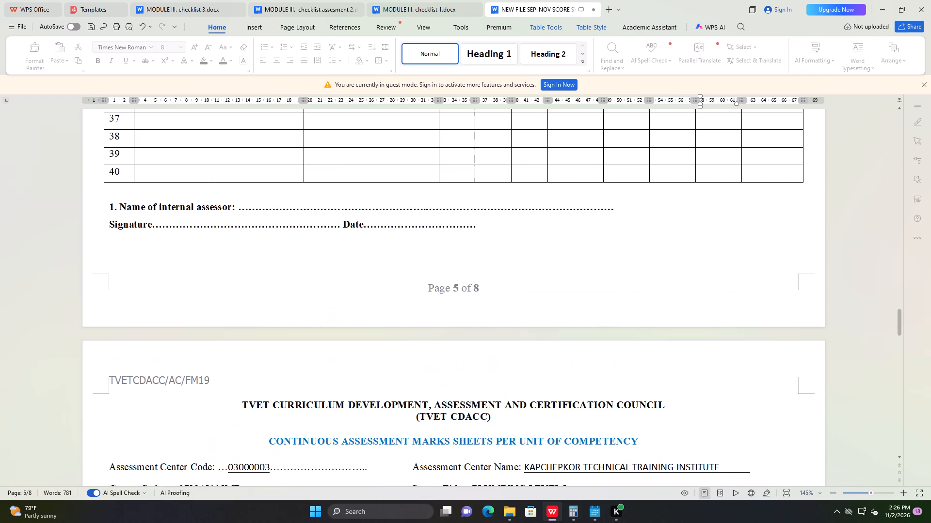
{"action": "scroll", "coordinate": [407, 287], "scroll_direction": "down", "scroll_amount": 4}
{"action": "left_click", "coordinate": [376, 228]}
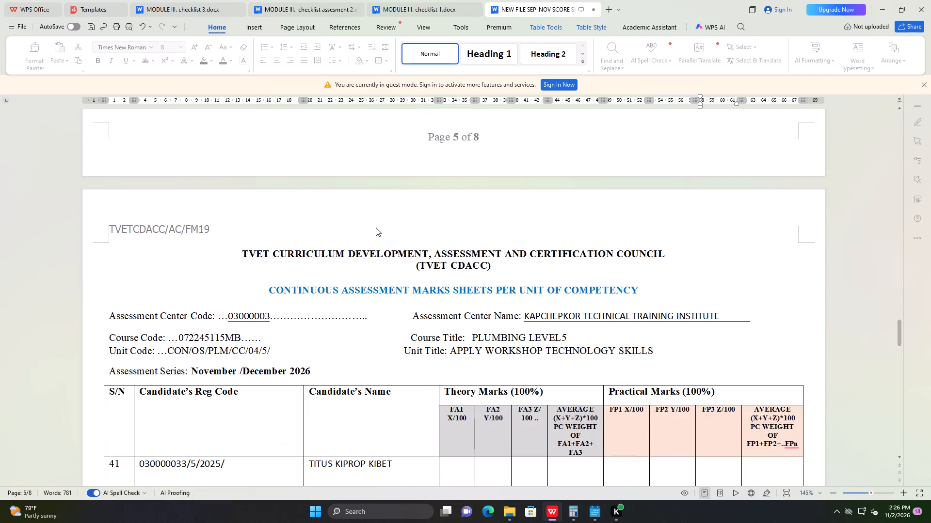
{"action": "left_click", "coordinate": [245, 243]}
{"action": "left_click", "coordinate": [244, 252]}
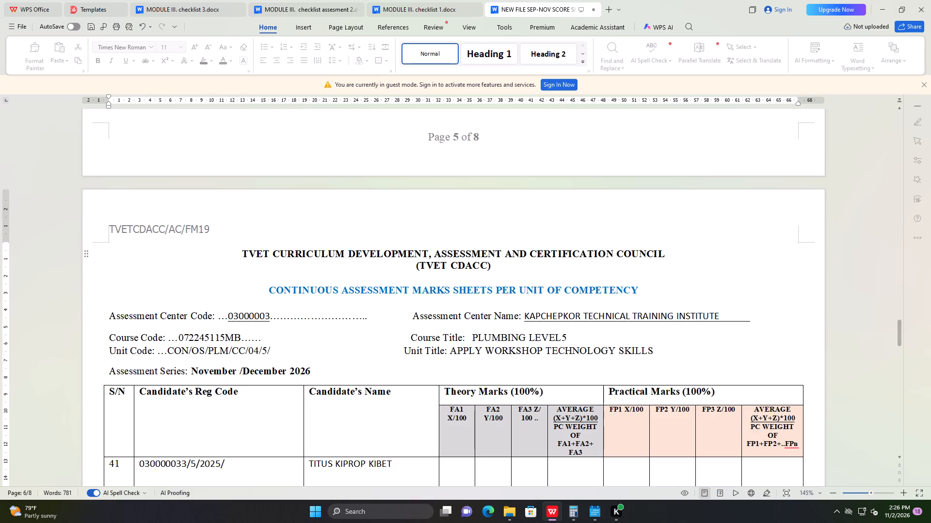
{"action": "key", "text": "BackSpace"}
{"action": "key", "text": "BackSpace"}
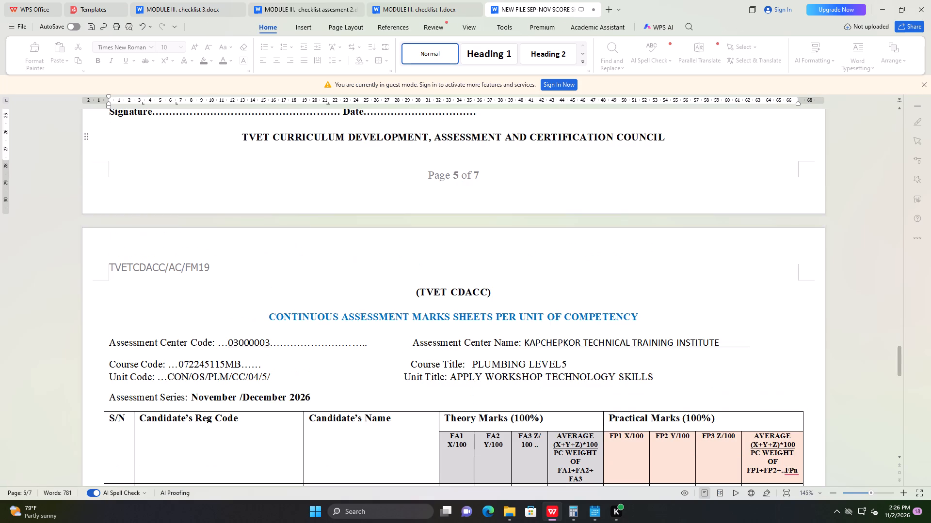
{"action": "key", "text": "Return"}
Delete the empty rows 46 to 48 from the Apply Workshop Technology Skills marks table and check the following sheet's layout.
{"action": "scroll", "coordinate": [256, 274], "scroll_direction": "down", "scroll_amount": 12}
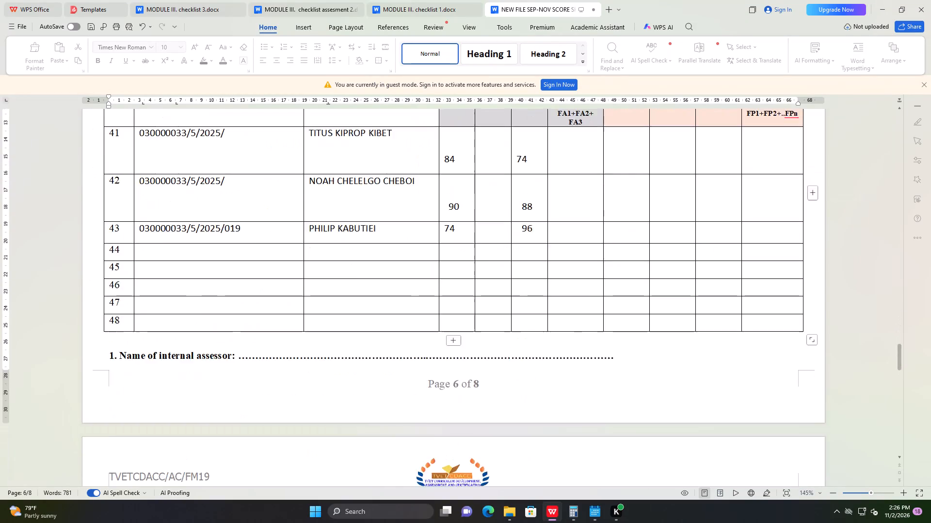
{"action": "scroll", "coordinate": [252, 281], "scroll_direction": "down", "scroll_amount": 5}
{"action": "scroll", "coordinate": [252, 281], "scroll_direction": "up", "scroll_amount": 2}
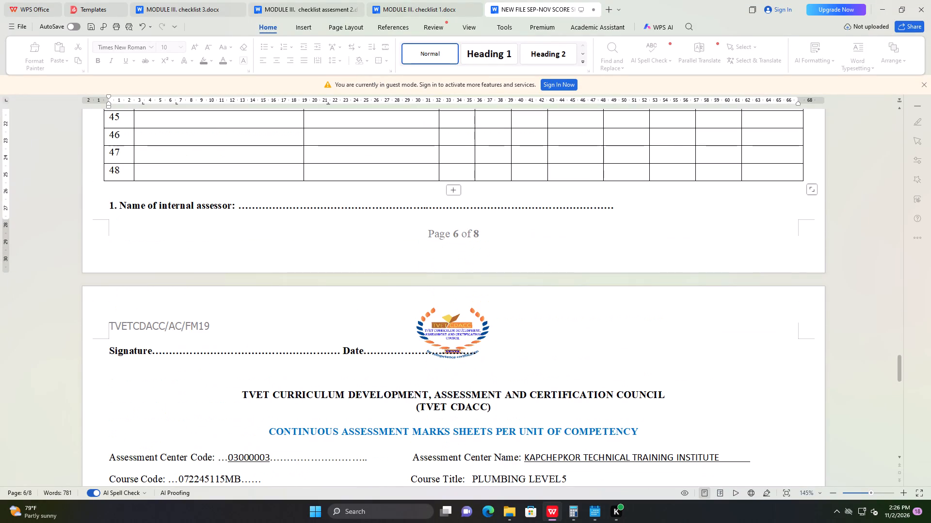
{"action": "scroll", "coordinate": [190, 233], "scroll_direction": "up", "scroll_amount": 1}
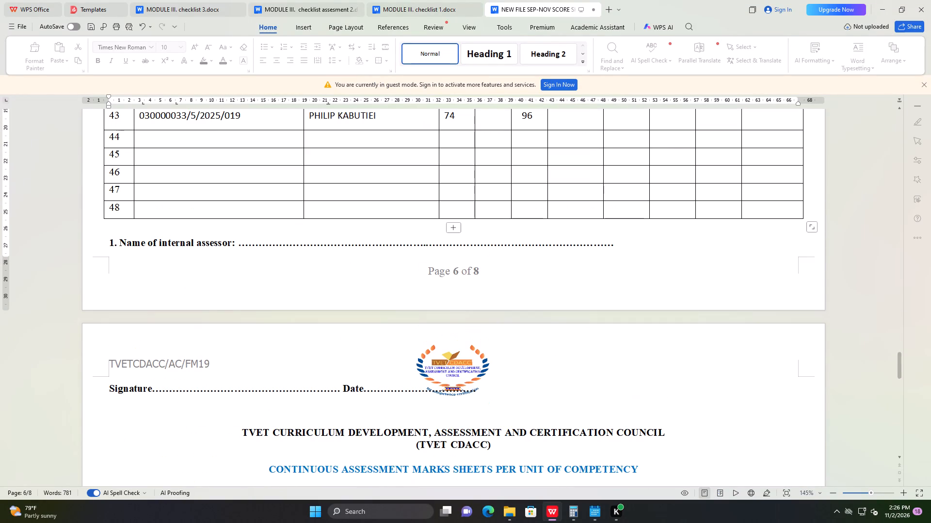
{"action": "left_click_drag", "start_coordinate": [189, 216], "coordinate": [179, 169]}
{"action": "right_click", "coordinate": [178, 169]}
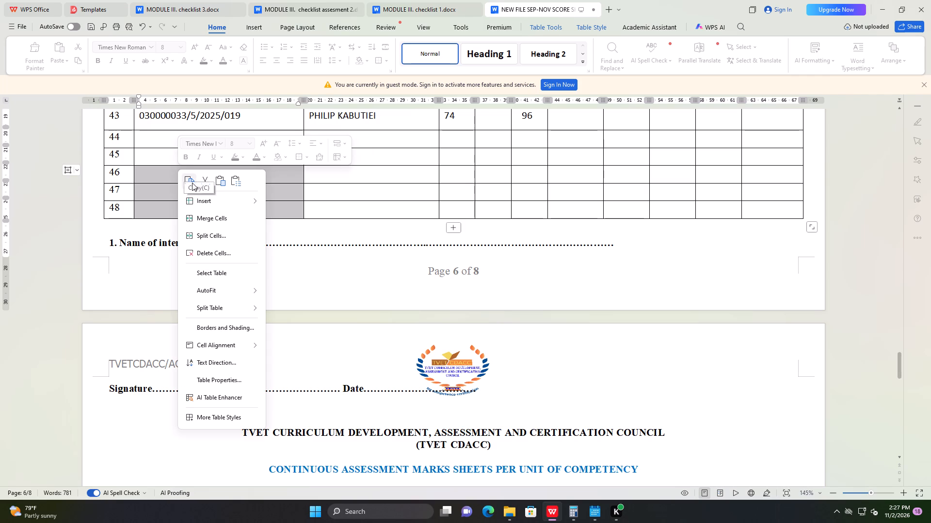
{"action": "left_click", "coordinate": [211, 251]}
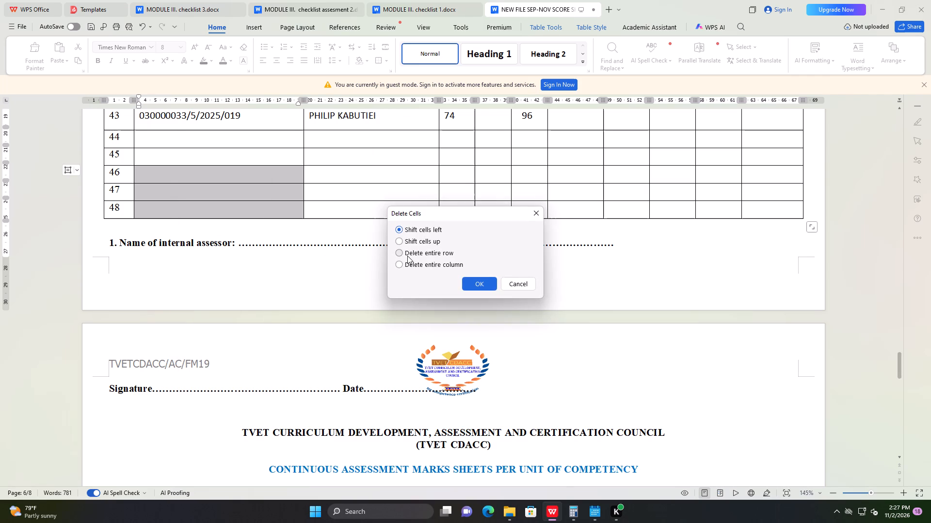
{"action": "left_click", "coordinate": [402, 265]}
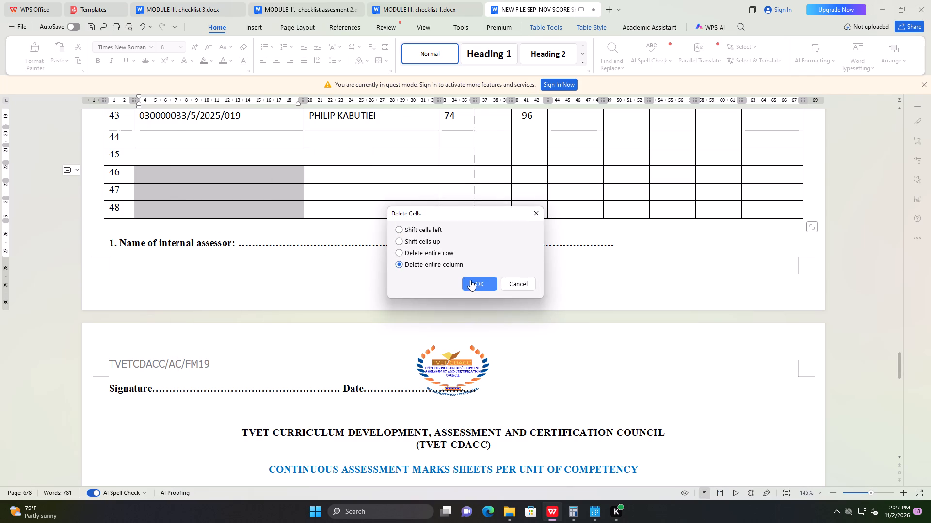
{"action": "left_click", "coordinate": [404, 252]}
{"action": "left_click", "coordinate": [485, 280]}
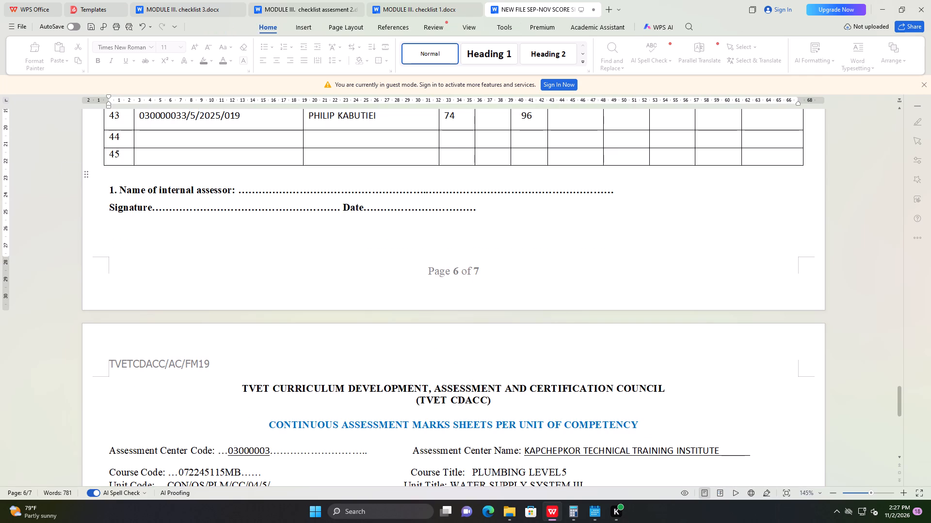
{"action": "scroll", "coordinate": [283, 216], "scroll_direction": "down", "scroll_amount": 11}
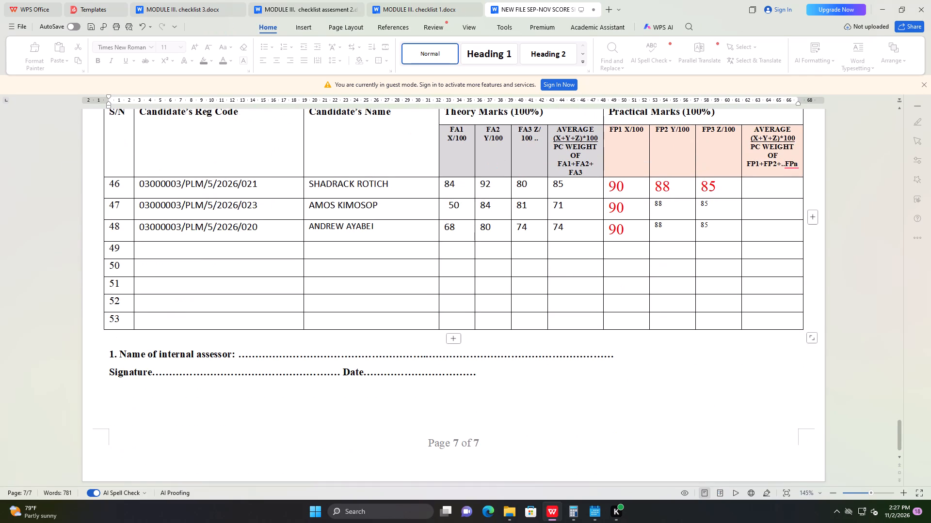
{"action": "scroll", "coordinate": [241, 312], "scroll_direction": "up", "scroll_amount": 13}
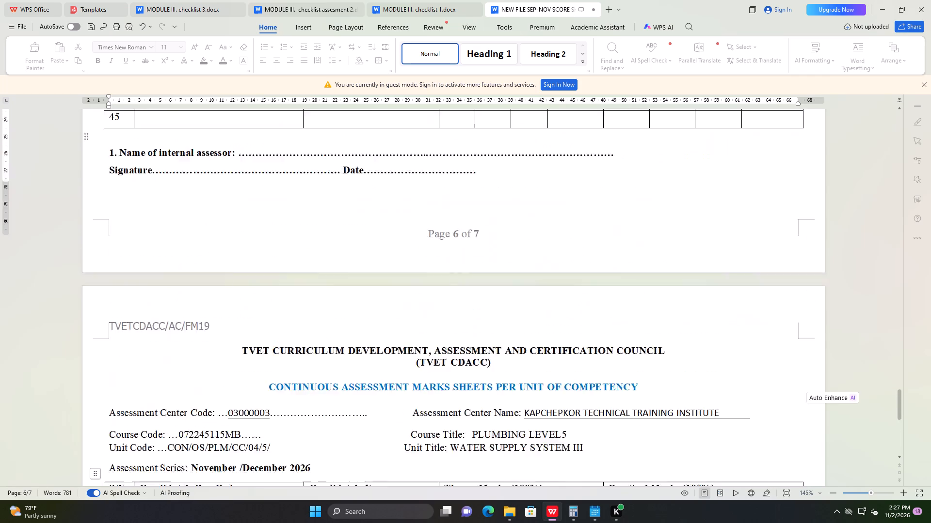
Look back through the marks sheets to page 1, examining the serial numbering of each table.
{"action": "scroll", "coordinate": [217, 304], "scroll_direction": "up", "scroll_amount": 17}
{"action": "scroll", "coordinate": [217, 303], "scroll_direction": "up", "scroll_amount": 7}
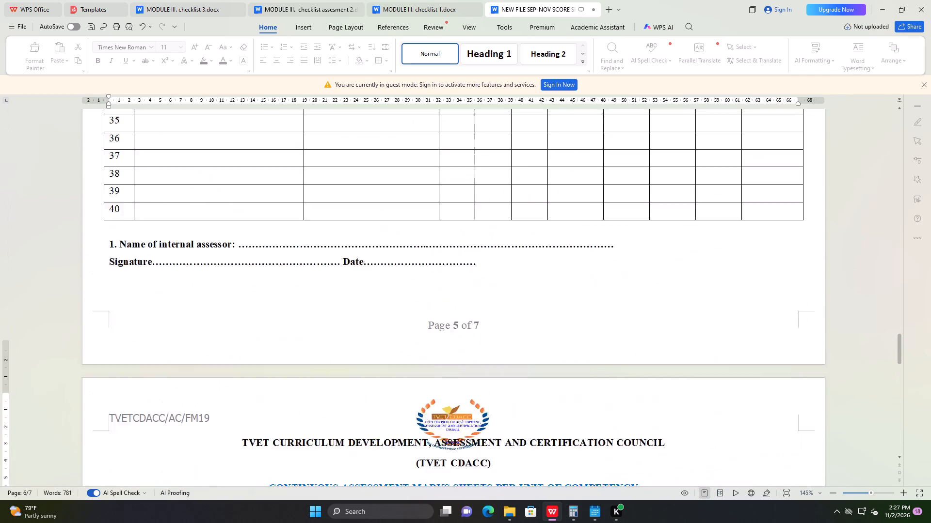
{"action": "scroll", "coordinate": [217, 303], "scroll_direction": "up", "scroll_amount": 13}
{"action": "scroll", "coordinate": [217, 303], "scroll_direction": "up", "scroll_amount": 15}
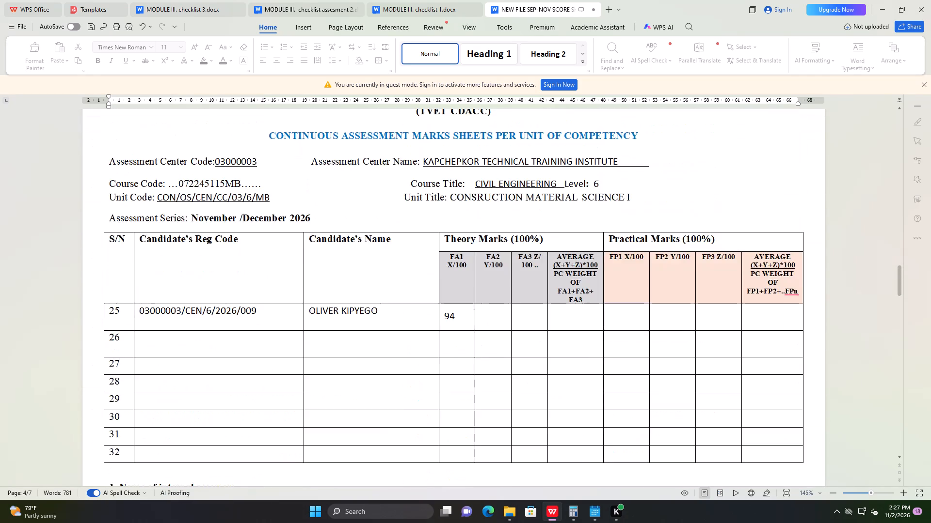
{"action": "scroll", "coordinate": [217, 303], "scroll_direction": "up", "scroll_amount": 20}
{"action": "scroll", "coordinate": [217, 303], "scroll_direction": "up", "scroll_amount": 9}
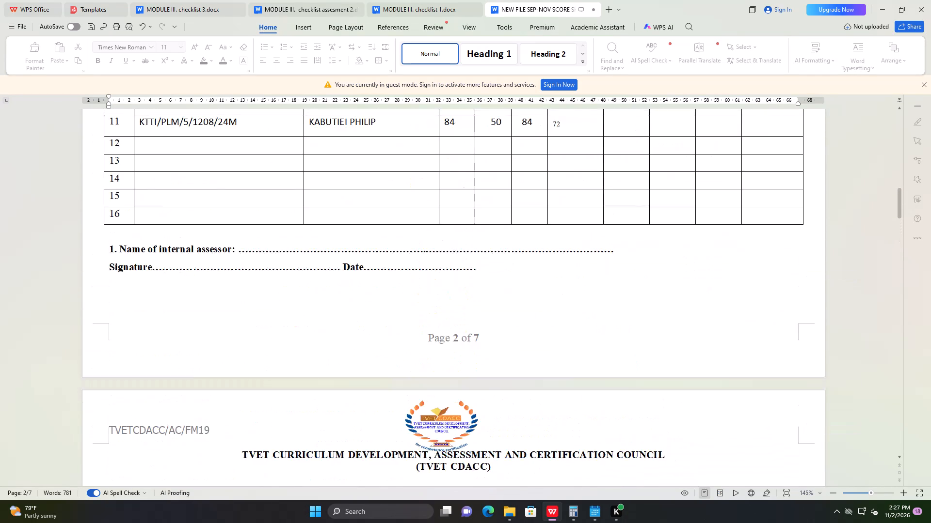
{"action": "scroll", "coordinate": [218, 302], "scroll_direction": "up", "scroll_amount": 20}
{"action": "scroll", "coordinate": [218, 302], "scroll_direction": "up", "scroll_amount": 9}
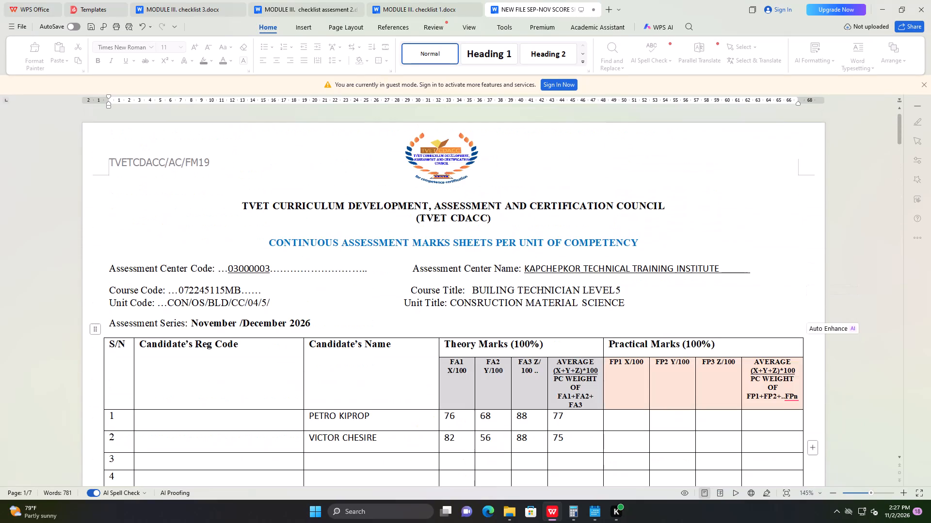
{"action": "scroll", "coordinate": [223, 301], "scroll_direction": "up", "scroll_amount": 4}
{"action": "scroll", "coordinate": [223, 301], "scroll_direction": "down", "scroll_amount": 4}
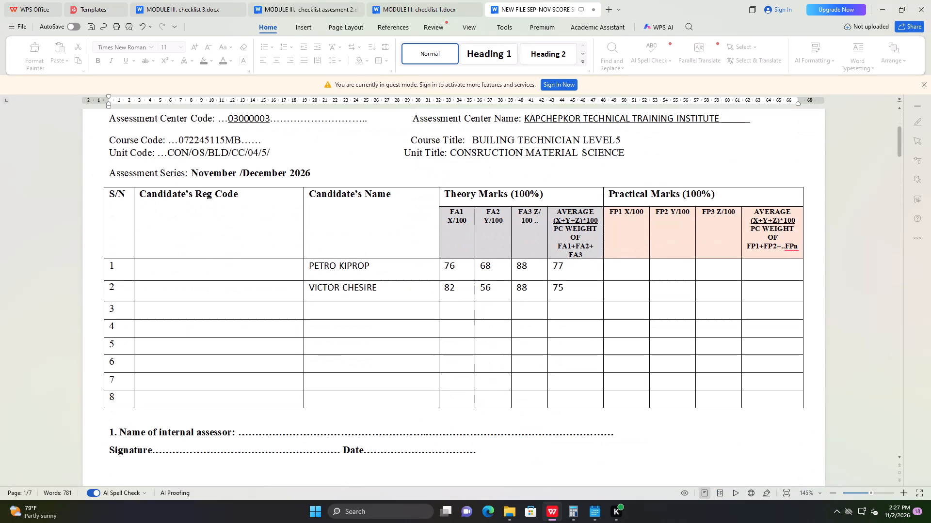
{"action": "scroll", "coordinate": [223, 301], "scroll_direction": "down", "scroll_amount": 3}
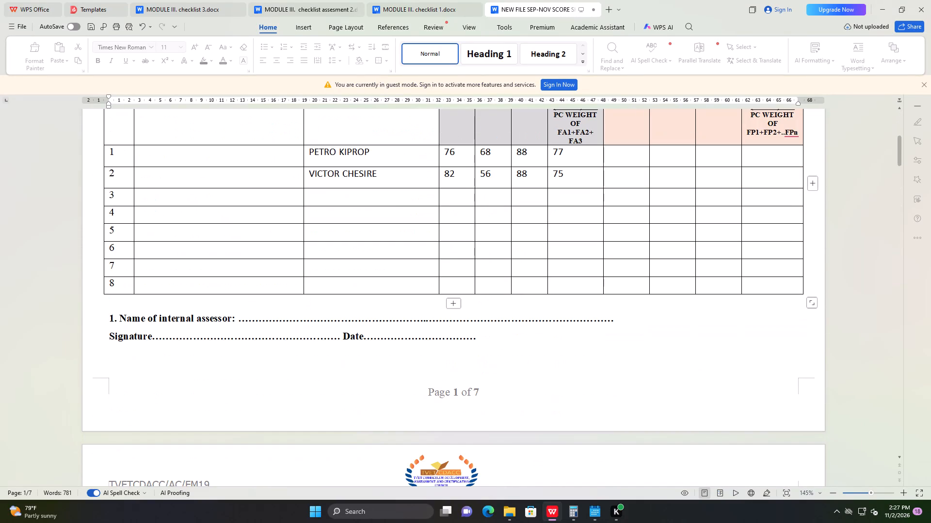
{"action": "scroll", "coordinate": [227, 290], "scroll_direction": "down", "scroll_amount": 2}
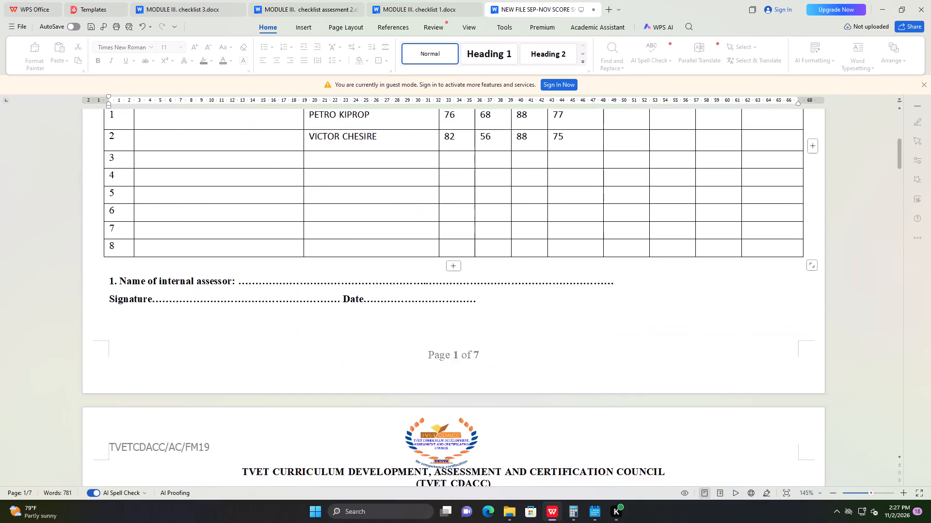
Restart the S/N numbering at 1 in the page 2 Building Technician Level 5 Construction Material Science table.
{"action": "scroll", "coordinate": [227, 290], "scroll_direction": "down", "scroll_amount": 11}
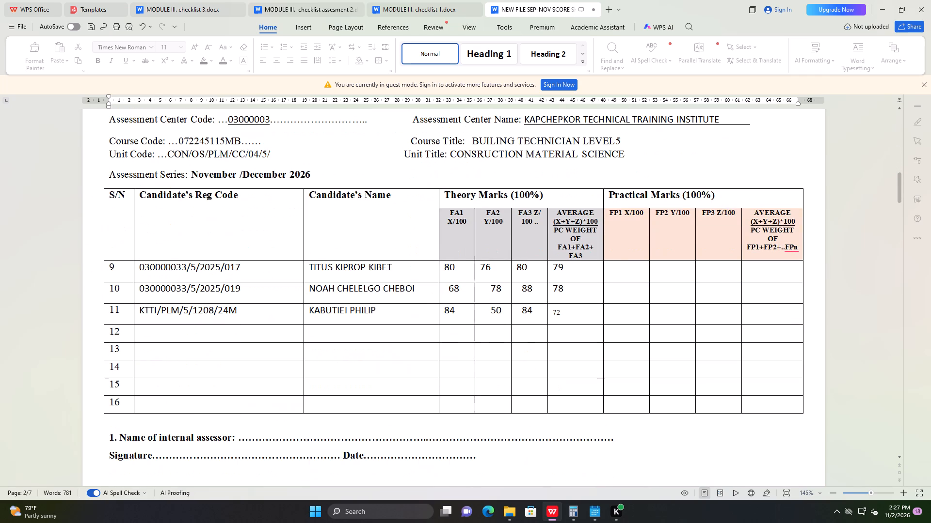
{"action": "left_click", "coordinate": [115, 266]}
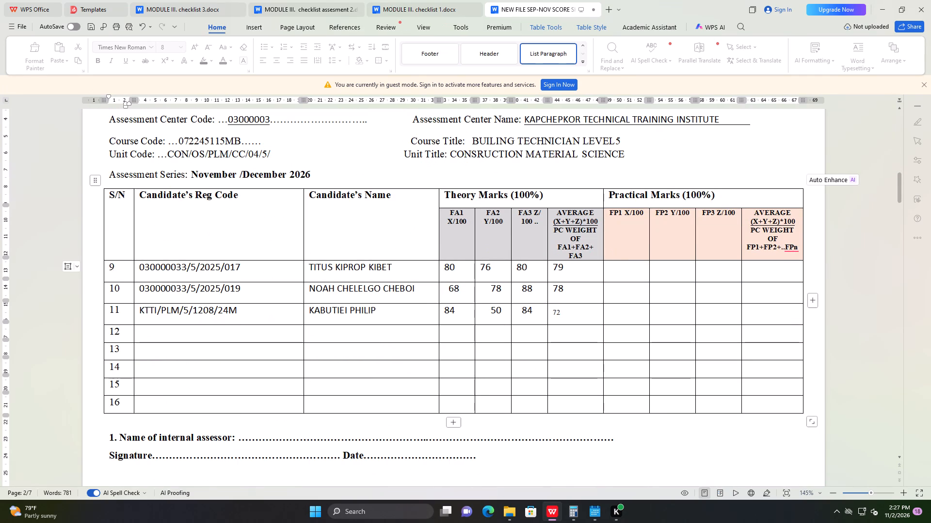
{"action": "right_click", "coordinate": [115, 266]}
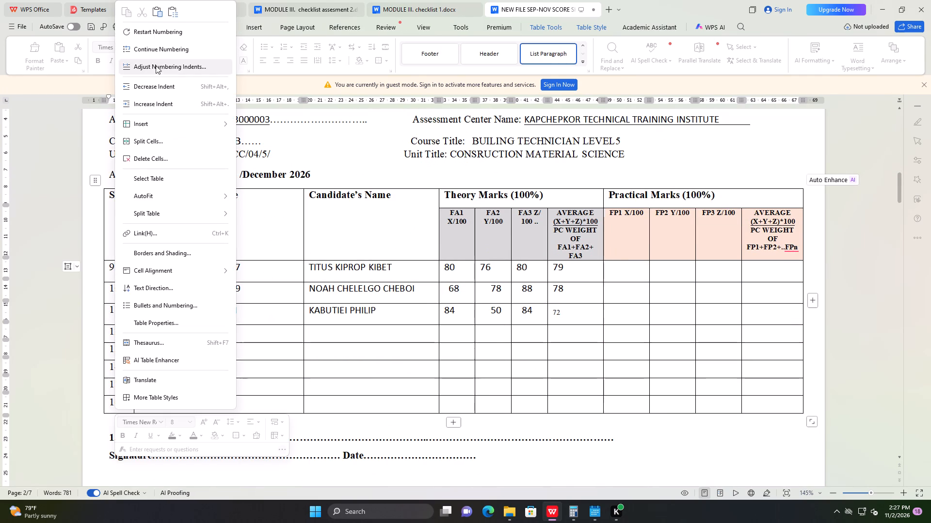
{"action": "left_click", "coordinate": [157, 33]}
Restart the S/N numbering at 1 in the Civil Engineering Level 6 Construction Material Science II table.
{"action": "scroll", "coordinate": [136, 196], "scroll_direction": "down", "scroll_amount": 10}
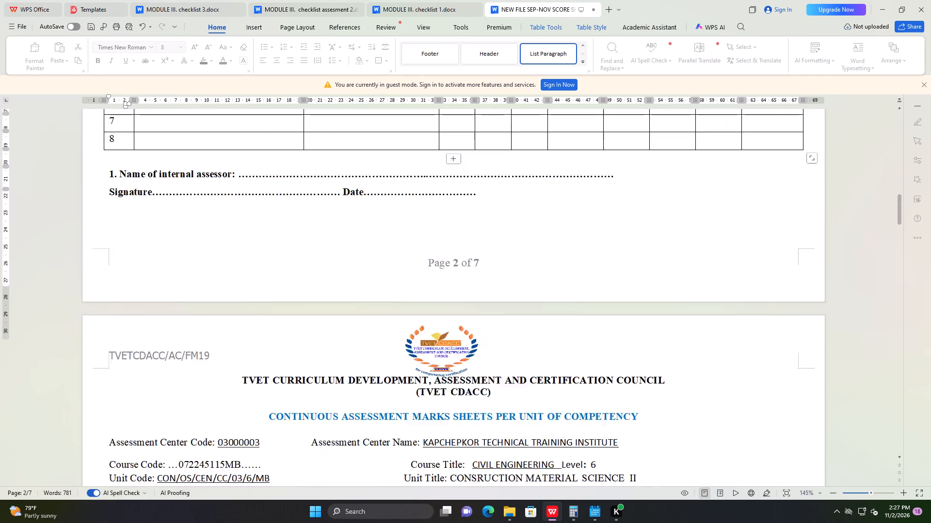
{"action": "scroll", "coordinate": [136, 200], "scroll_direction": "down", "scroll_amount": 4}
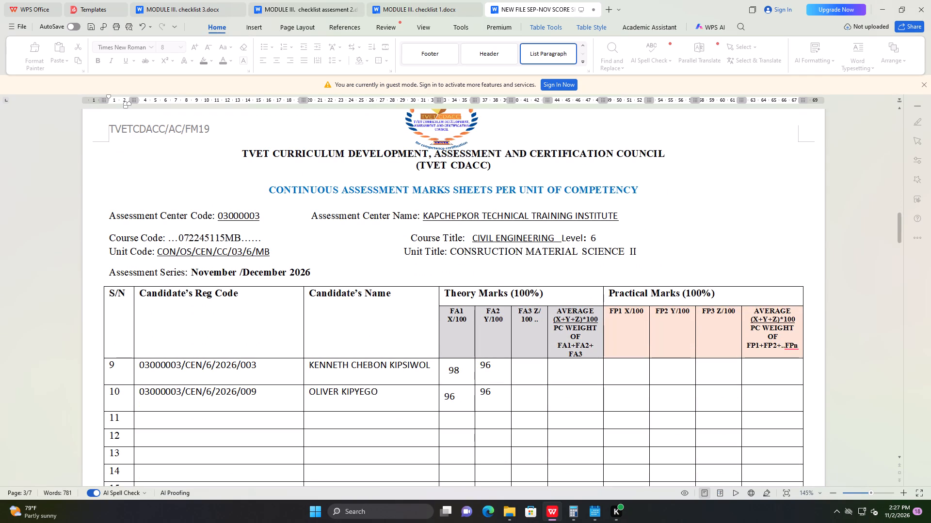
{"action": "scroll", "coordinate": [125, 315], "scroll_direction": "down", "scroll_amount": 2}
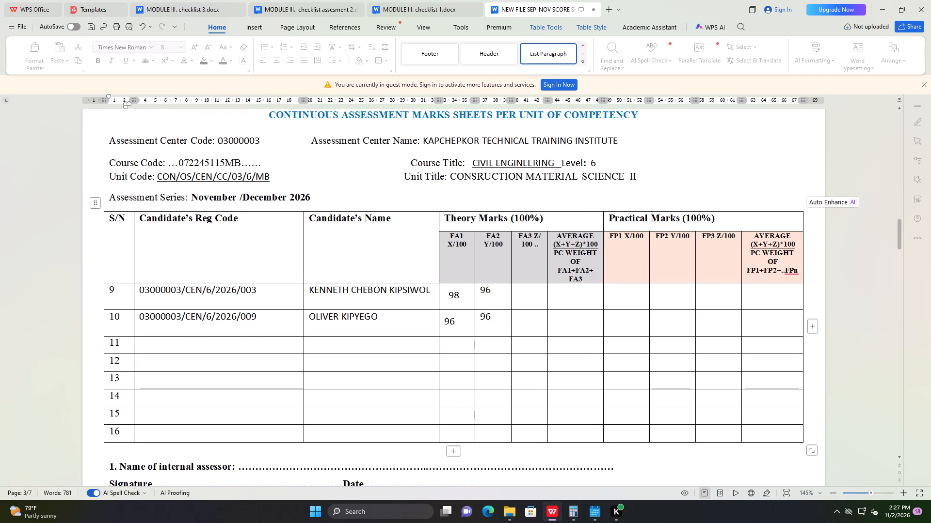
{"action": "left_click", "coordinate": [118, 290]}
{"action": "right_click", "coordinate": [118, 290]}
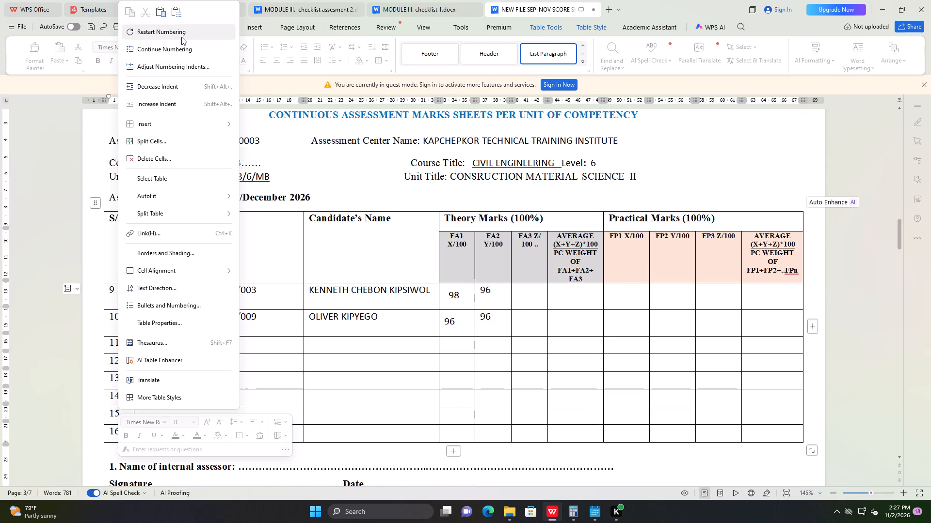
{"action": "left_click", "coordinate": [181, 36]}
Restart the S/N numbering at 1 in the Civil Engineering Level 6 Construction Material Science I table.
{"action": "scroll", "coordinate": [204, 243], "scroll_direction": "down", "scroll_amount": 13}
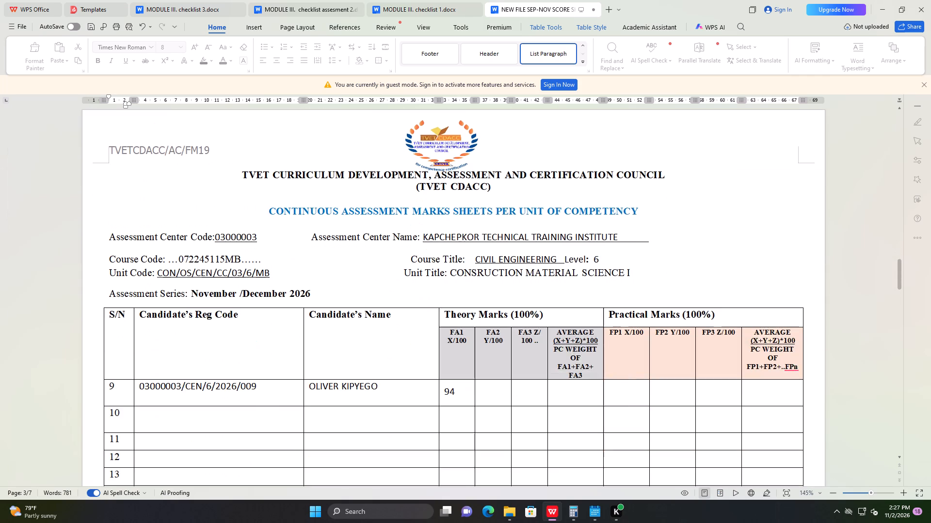
{"action": "scroll", "coordinate": [180, 264], "scroll_direction": "down", "scroll_amount": 2}
{"action": "left_click", "coordinate": [119, 313]}
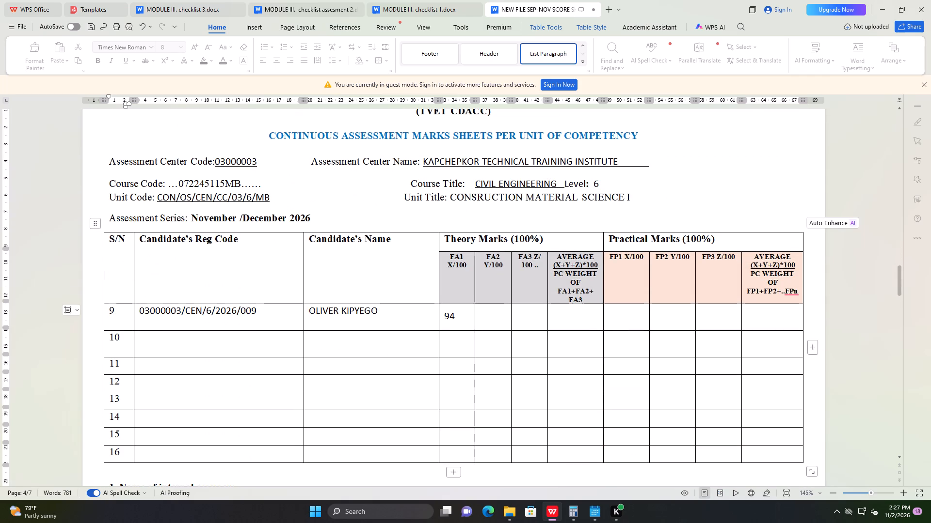
{"action": "right_click", "coordinate": [119, 313]}
{"action": "left_click", "coordinate": [163, 36]}
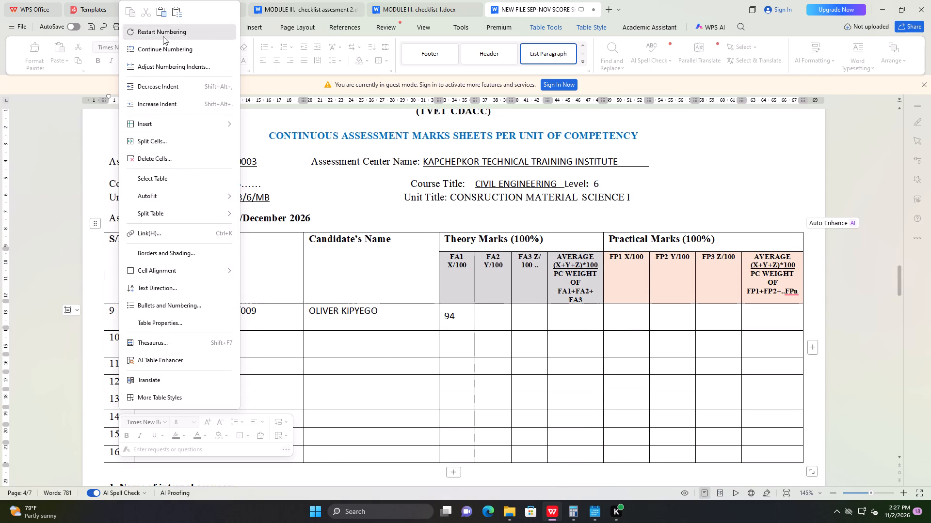
Restart the S/N numbering at 1 in the Civil Engineering Level 6 Material Testing I table.
{"action": "scroll", "coordinate": [157, 275], "scroll_direction": "down", "scroll_amount": 15}
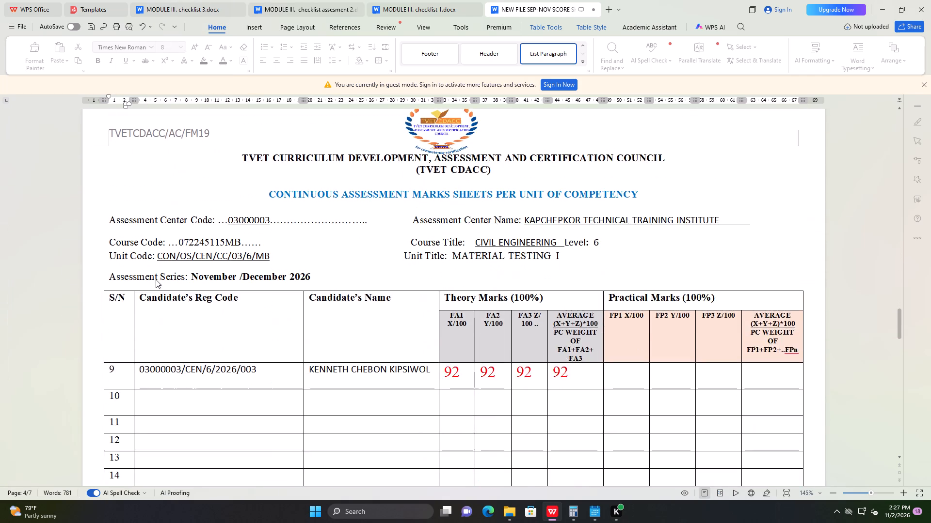
{"action": "scroll", "coordinate": [156, 279], "scroll_direction": "down", "scroll_amount": 2}
{"action": "left_click", "coordinate": [113, 259]}
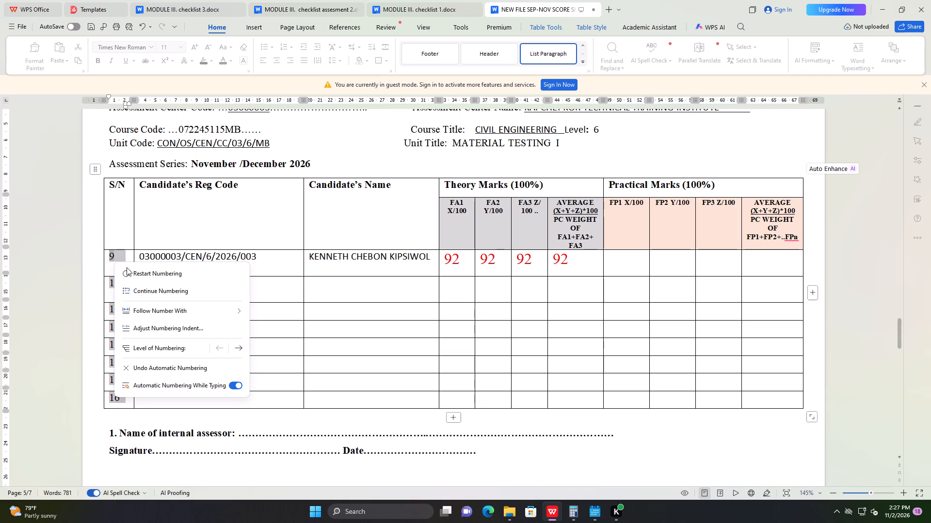
{"action": "left_click", "coordinate": [134, 273]}
Restart the S/N numbering at 1 in the Plumbing Level 5 Apply Workshop Technology Skills table.
{"action": "scroll", "coordinate": [112, 274], "scroll_direction": "down", "scroll_amount": 14}
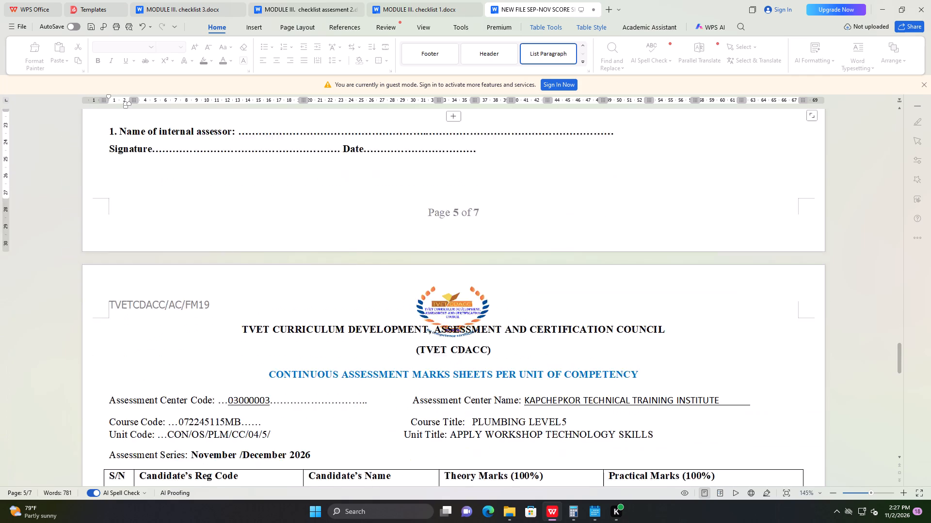
{"action": "scroll", "coordinate": [112, 274], "scroll_direction": "down", "scroll_amount": 5}
{"action": "left_click", "coordinate": [115, 282]}
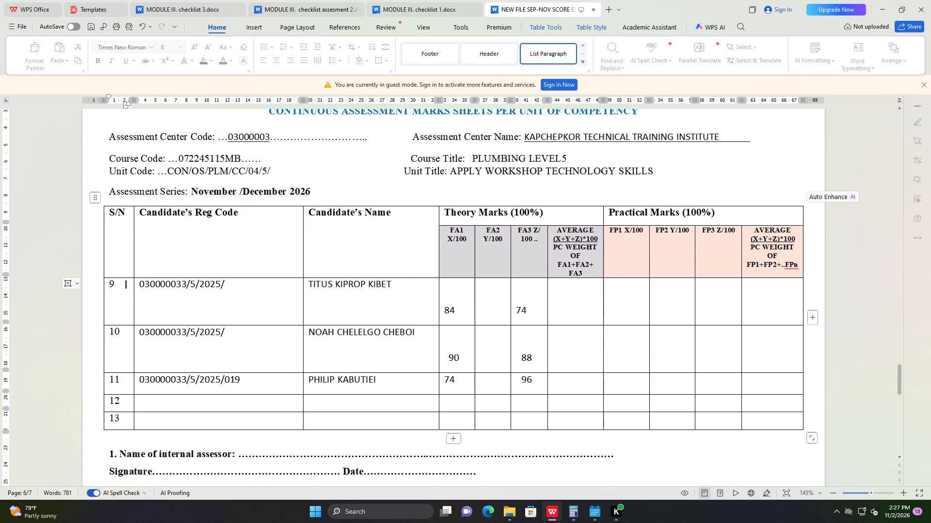
{"action": "right_click", "coordinate": [115, 282]}
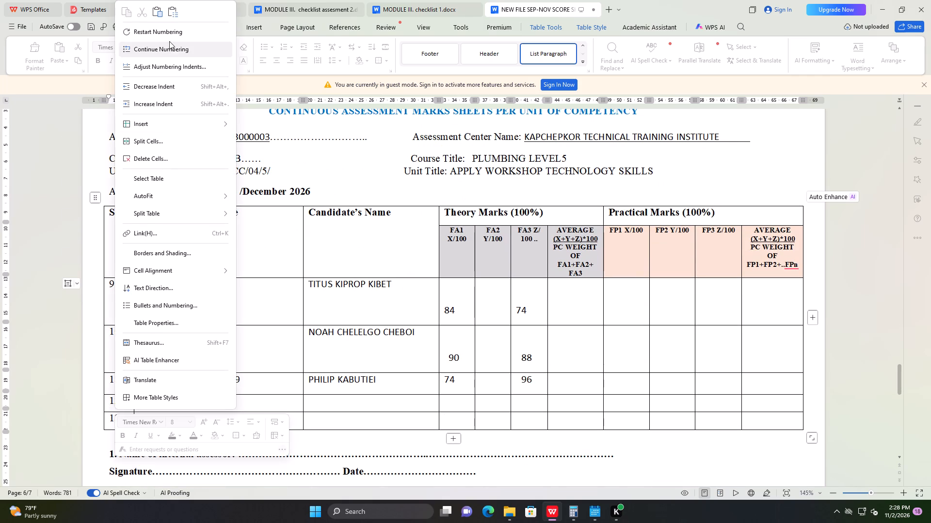
{"action": "left_click", "coordinate": [169, 37]}
Restart the S/N numbering at 1 in the Plumbing Level 5 Water Supply System III table.
{"action": "scroll", "coordinate": [142, 324], "scroll_direction": "down", "scroll_amount": 10}
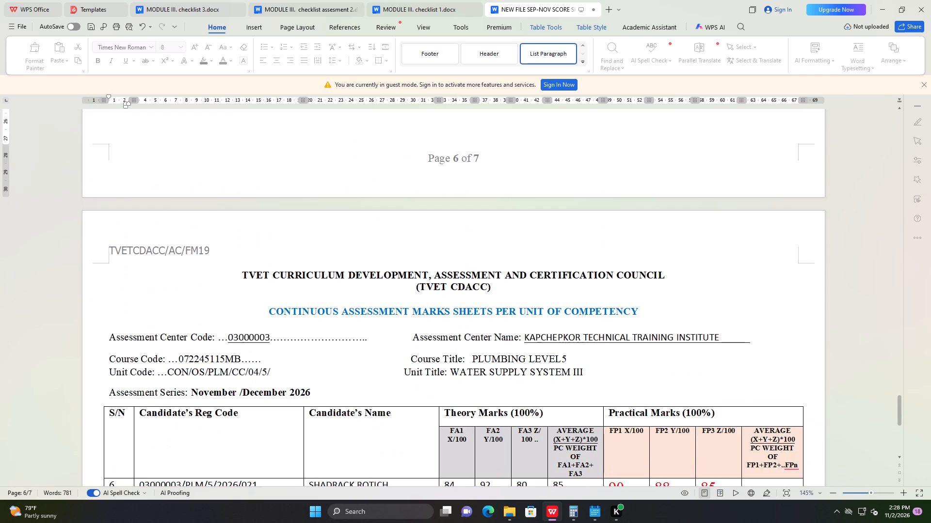
{"action": "scroll", "coordinate": [142, 324], "scroll_direction": "down", "scroll_amount": 6}
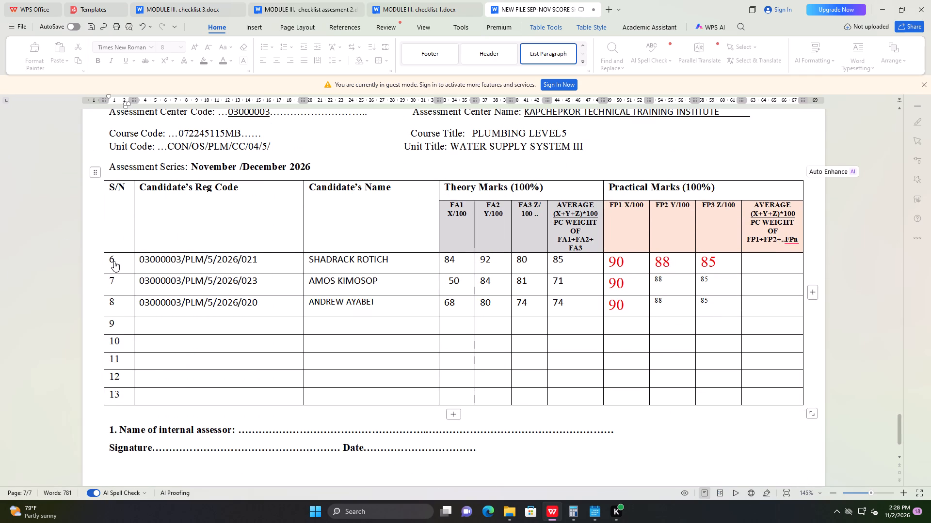
{"action": "left_click", "coordinate": [114, 261]}
{"action": "left_click", "coordinate": [131, 276]}
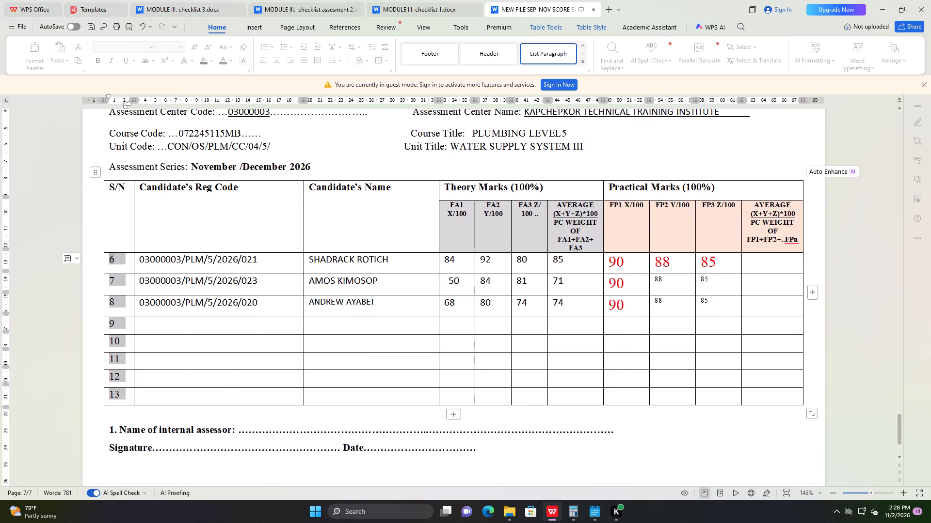
{"action": "left_click", "coordinate": [124, 259]}
Check the end of the score sheet document and save it.
{"action": "scroll", "coordinate": [125, 289], "scroll_direction": "down", "scroll_amount": 5}
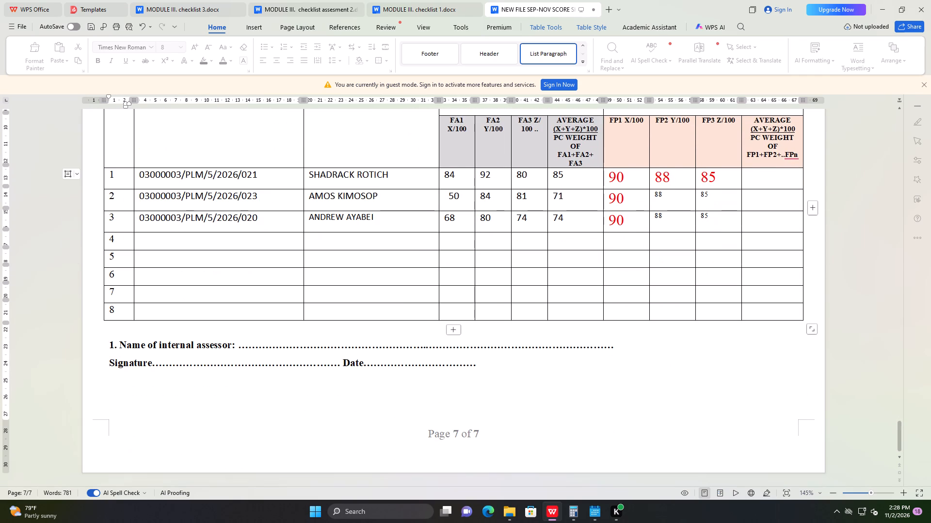
{"action": "scroll", "coordinate": [124, 291], "scroll_direction": "down", "scroll_amount": 7}
{"action": "scroll", "coordinate": [124, 291], "scroll_direction": "up", "scroll_amount": 14}
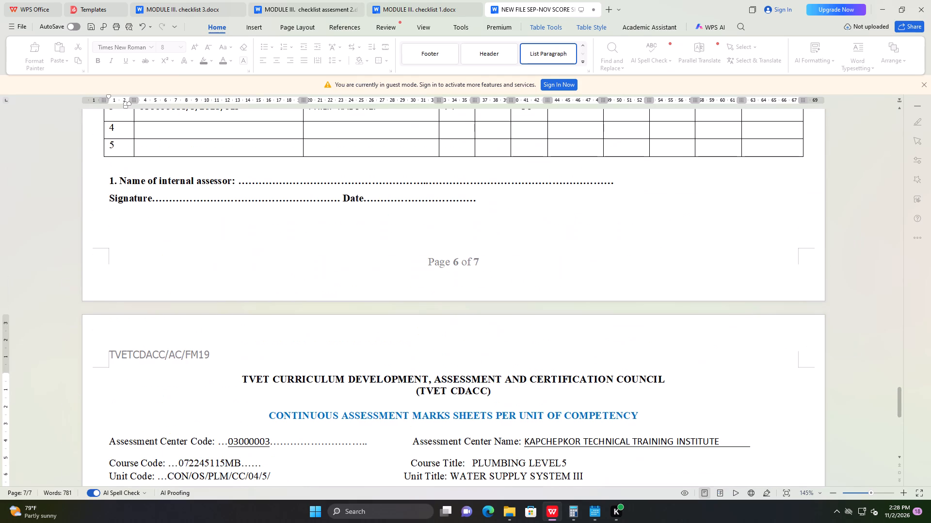
{"action": "left_click", "coordinate": [11, 24]}
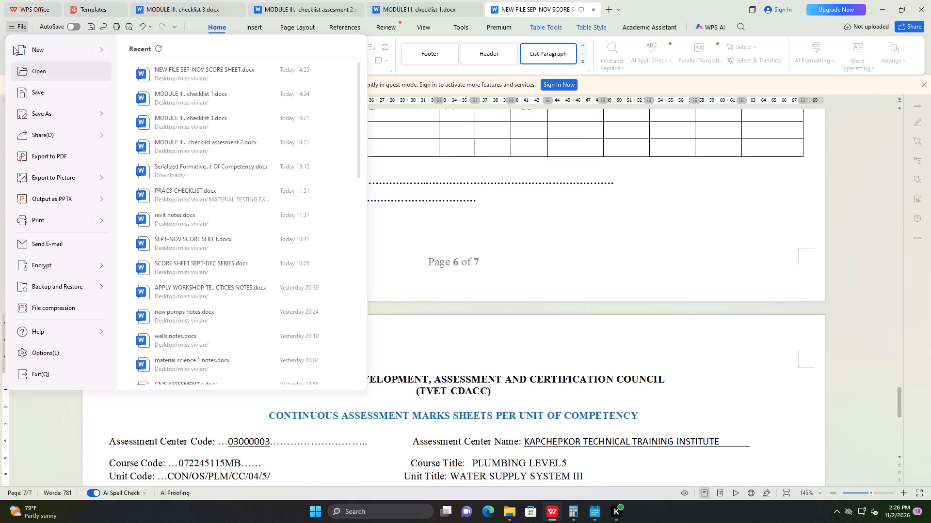
{"action": "left_click", "coordinate": [41, 93]}
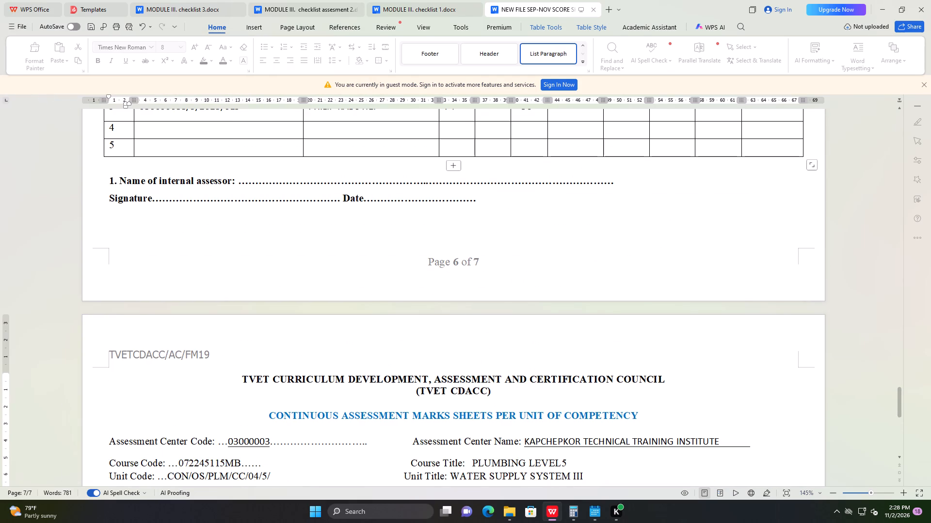
Remove the last two digits from the three candidates' registration codes on the Water Supply System III sheet, leaving each code ending in /0.
{"action": "scroll", "coordinate": [213, 235], "scroll_direction": "down", "scroll_amount": 9}
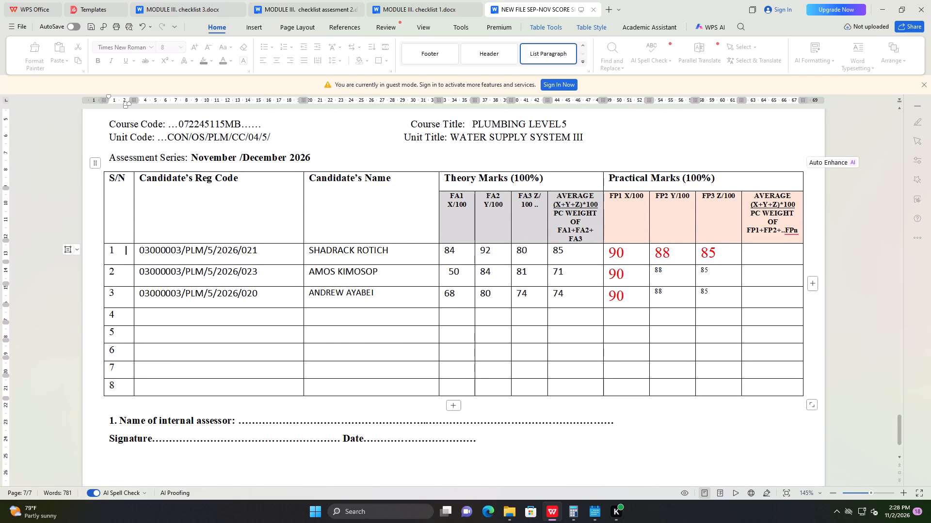
{"action": "left_click", "coordinate": [259, 296]}
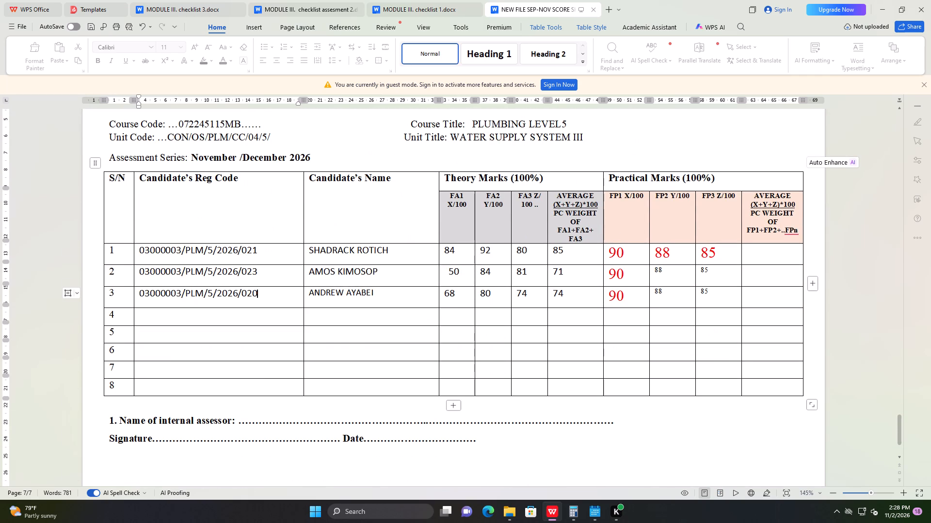
{"action": "key", "text": "BackSpace"}
{"action": "key", "text": "BackSpace"}
{"action": "left_click", "coordinate": [256, 271]}
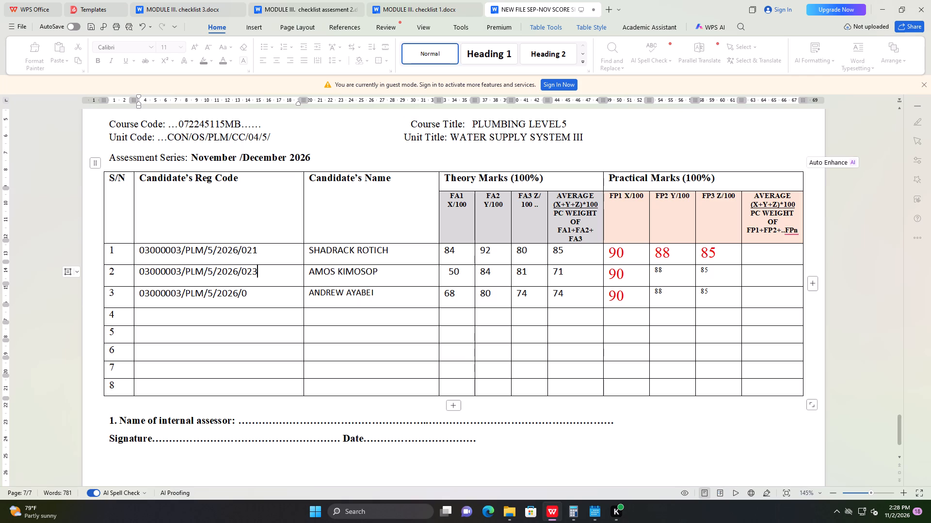
{"action": "key", "text": "BackSpace"}
{"action": "key", "text": "BackSpace"}
{"action": "left_click", "coordinate": [263, 253]}
{"action": "key", "text": "BackSpace"}
{"action": "key", "text": "BackSpace"}
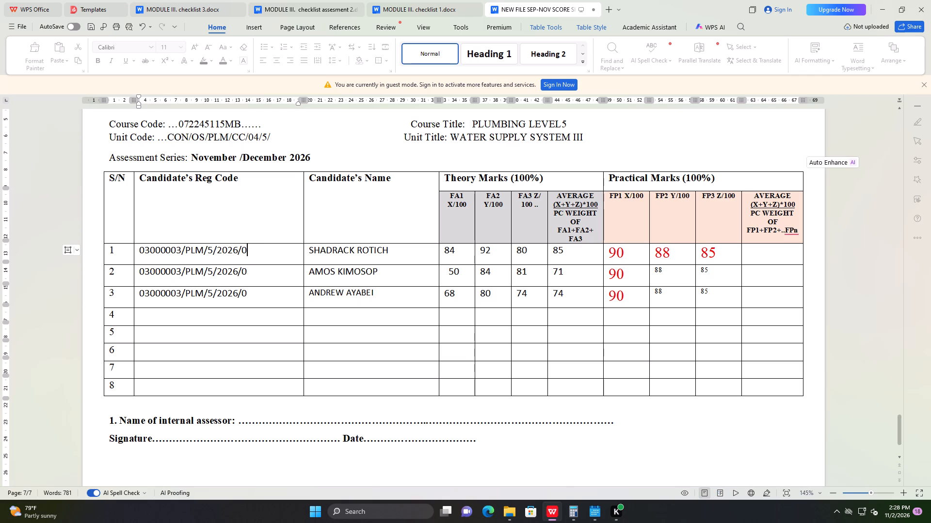
Save the score sheet with the shortened registration codes.
{"action": "left_click", "coordinate": [12, 25]}
{"action": "left_click", "coordinate": [38, 91]}
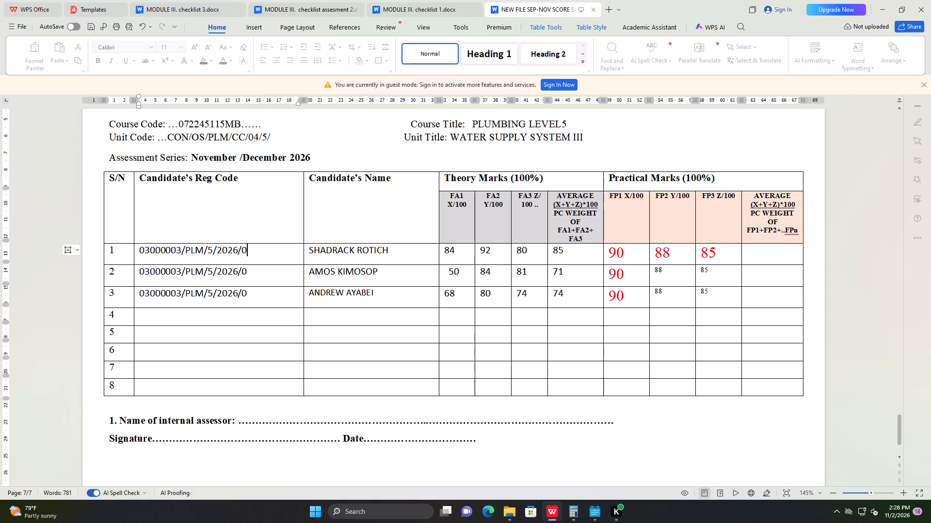
Remove the last two digits from the third candidate's registration code on the Apply Workshop Technology Skills sheet, leaving it ending in /0.
{"action": "scroll", "coordinate": [197, 160], "scroll_direction": "up", "scroll_amount": 6}
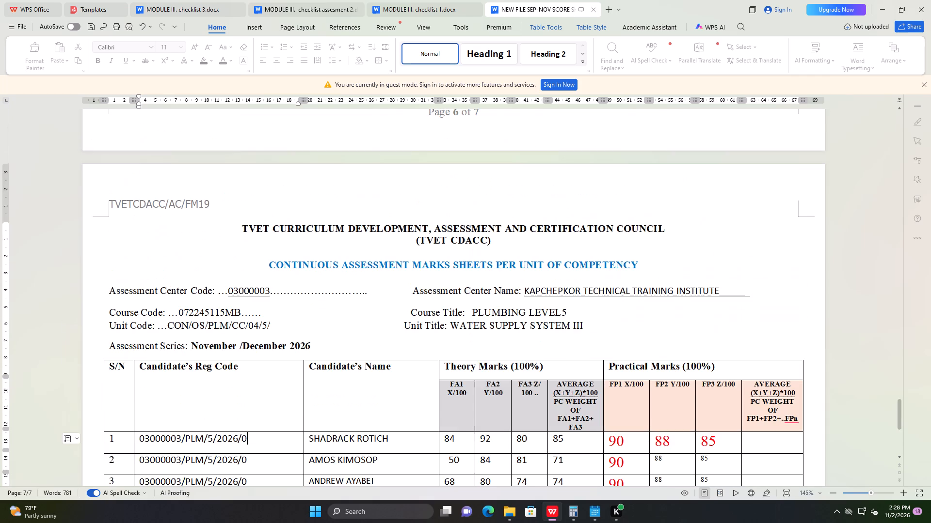
{"action": "scroll", "coordinate": [199, 163], "scroll_direction": "up", "scroll_amount": 7}
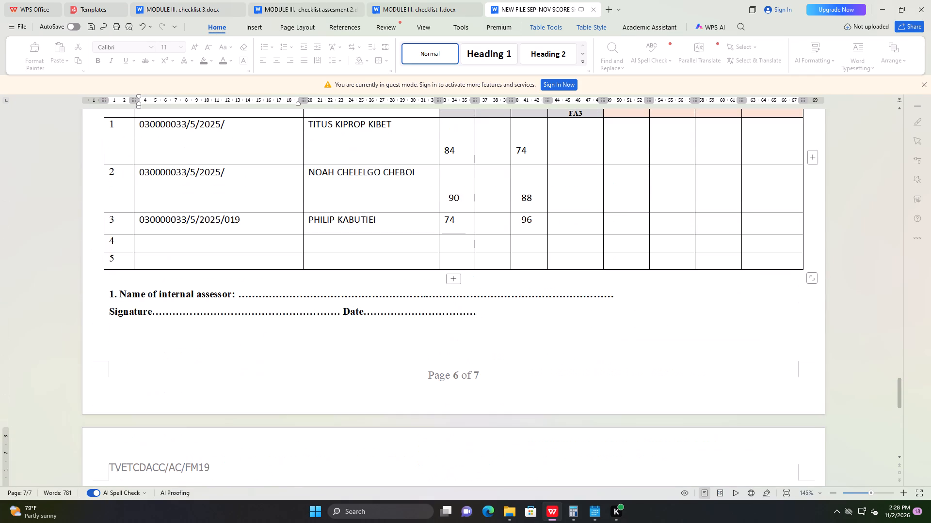
{"action": "left_click", "coordinate": [246, 218]}
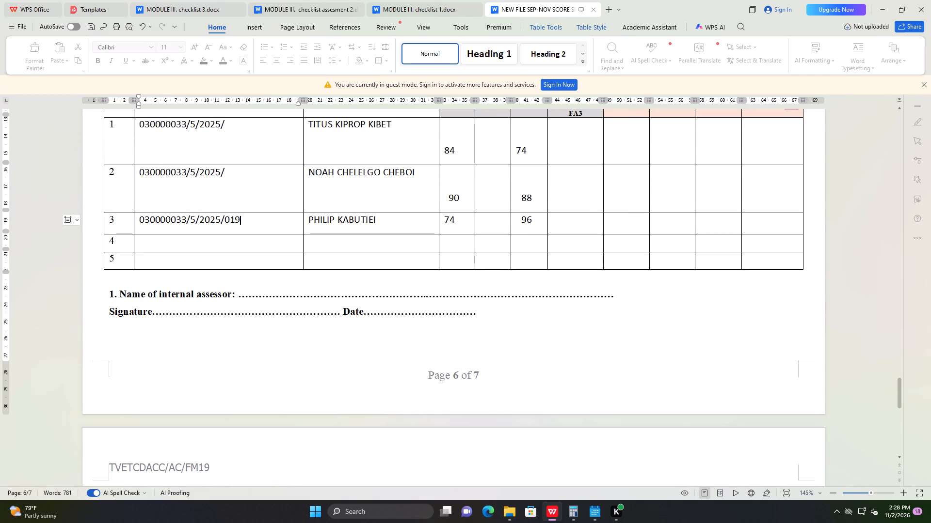
{"action": "key", "text": "BackSpace"}
{"action": "key", "text": "BackSpace"}
Remove the last digit from the candidate's registration code on the Material Testing I sheet, leaving it ending in /00.
{"action": "scroll", "coordinate": [210, 241], "scroll_direction": "up", "scroll_amount": 7}
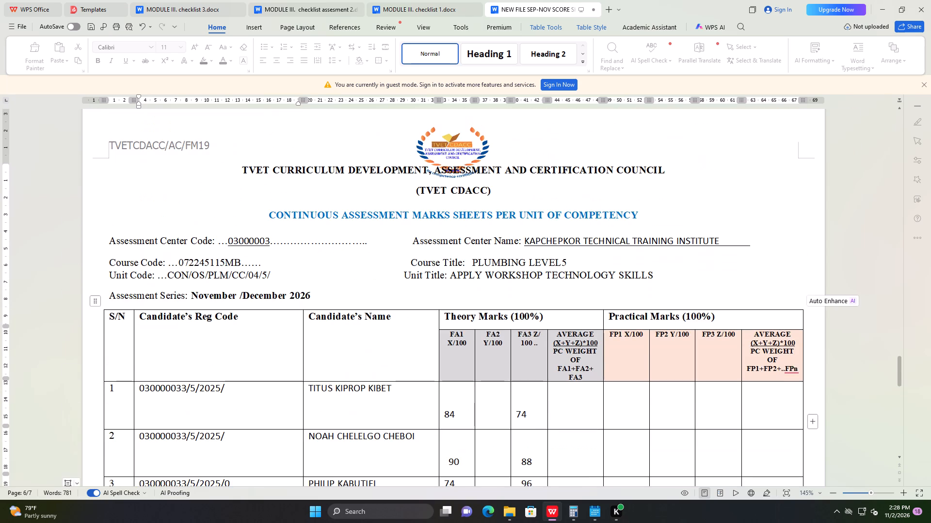
{"action": "scroll", "coordinate": [209, 236], "scroll_direction": "up", "scroll_amount": 13}
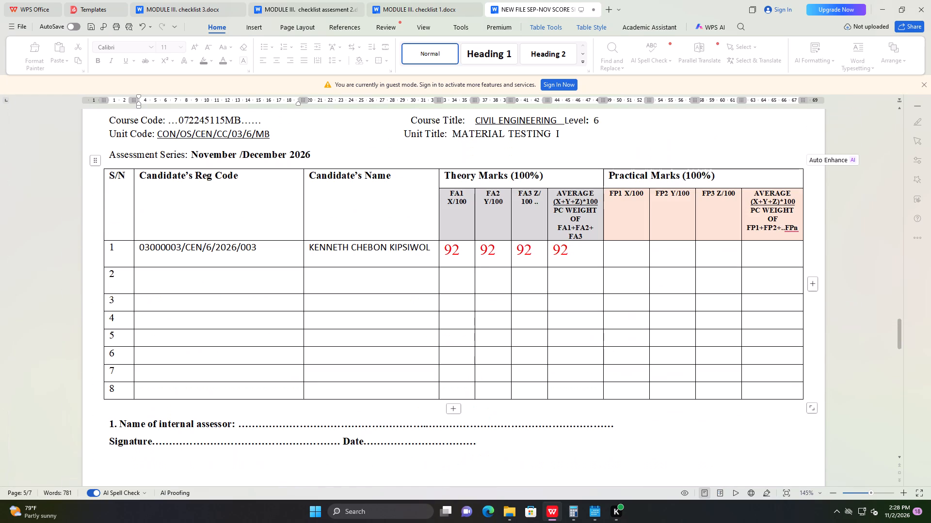
{"action": "left_click", "coordinate": [260, 247]}
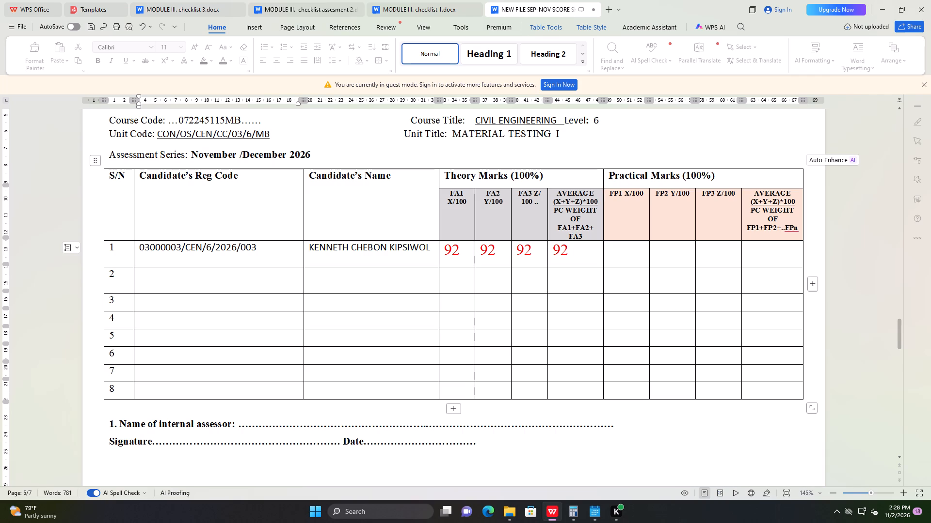
{"action": "key", "text": "BackSpace"}
Remove the last digit from the candidate's registration code on the Construction Material Science I sheet, leaving it ending in /00.
{"action": "scroll", "coordinate": [248, 254], "scroll_direction": "up", "scroll_amount": 5}
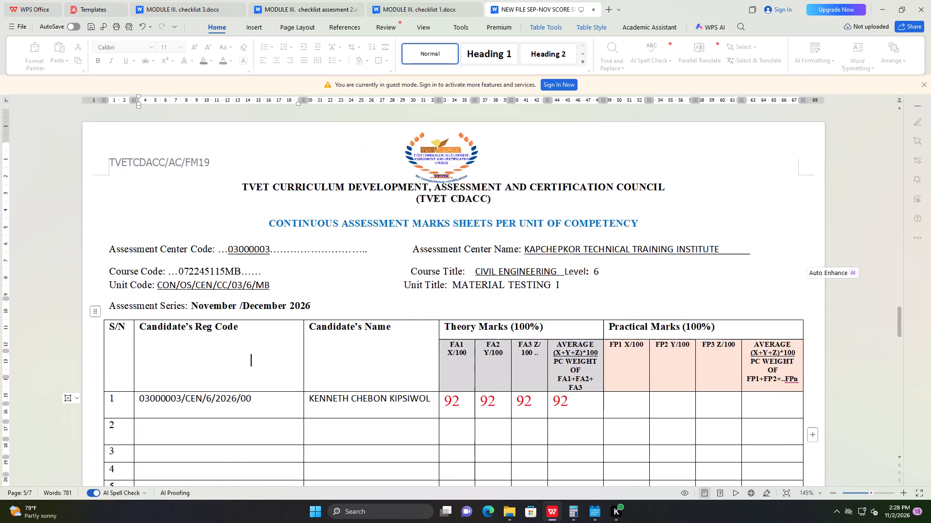
{"action": "scroll", "coordinate": [240, 257], "scroll_direction": "up", "scroll_amount": 12}
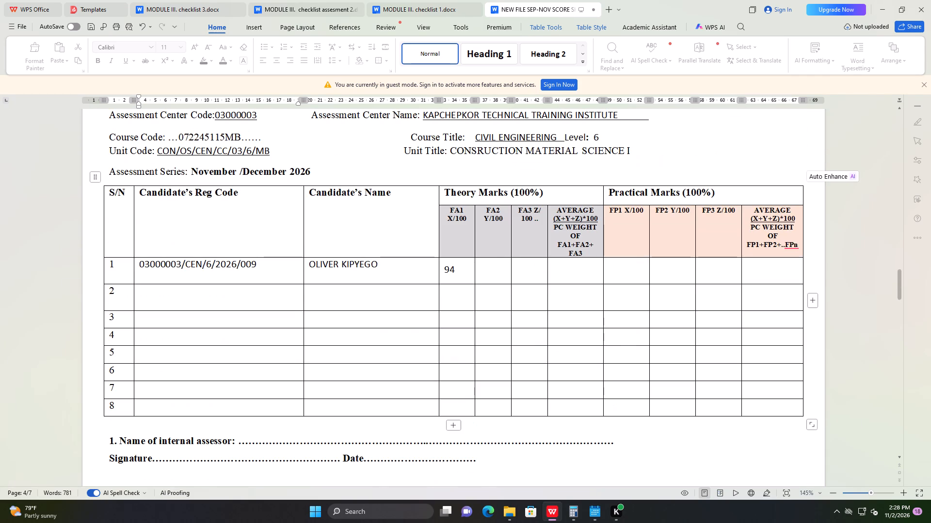
{"action": "left_click", "coordinate": [252, 265]}
{"action": "left_click", "coordinate": [255, 263]}
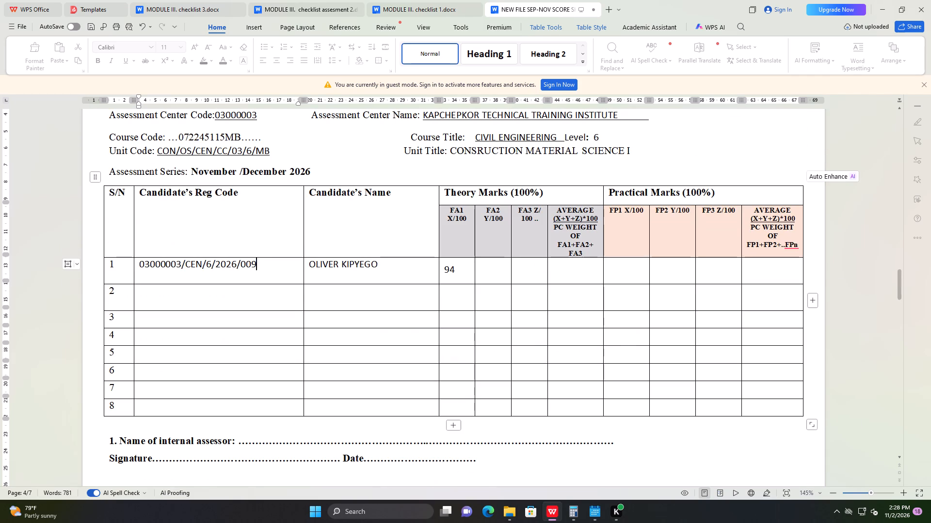
{"action": "key", "text": "BackSpace"}
Remove the last digit from both candidates' registration codes on the Construction Material Science II sheet, leaving each ending in /00.
{"action": "scroll", "coordinate": [245, 272], "scroll_direction": "up", "scroll_amount": 2}
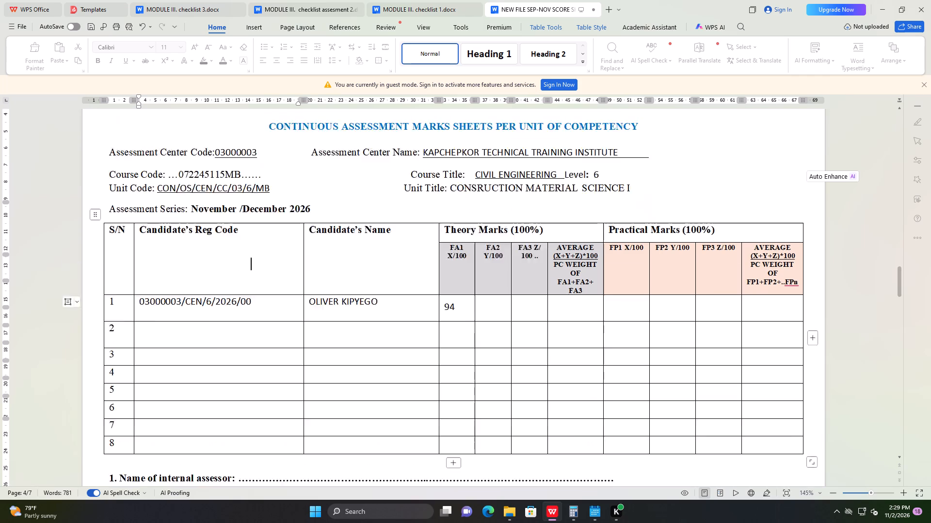
{"action": "scroll", "coordinate": [245, 272], "scroll_direction": "up", "scroll_amount": 12}
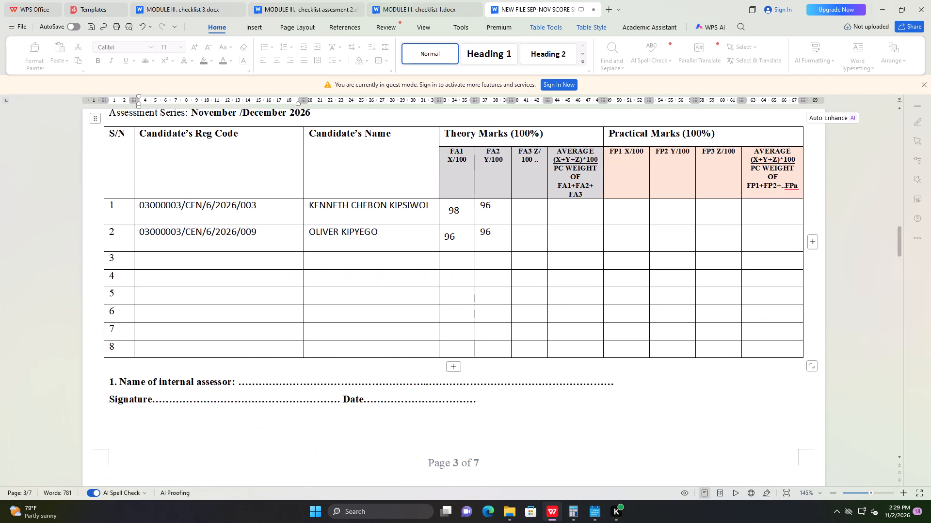
{"action": "left_click", "coordinate": [258, 234]}
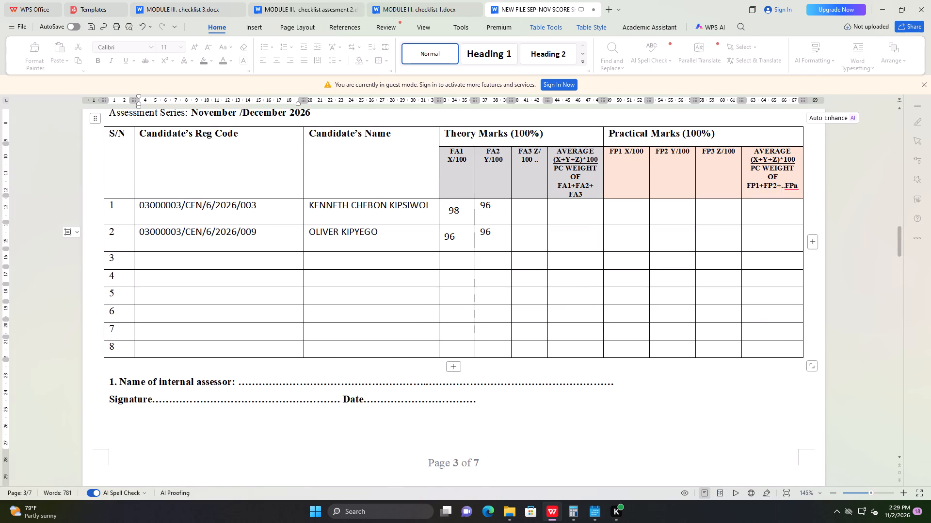
{"action": "key", "text": "BackSpace"}
{"action": "left_click", "coordinate": [255, 206]}
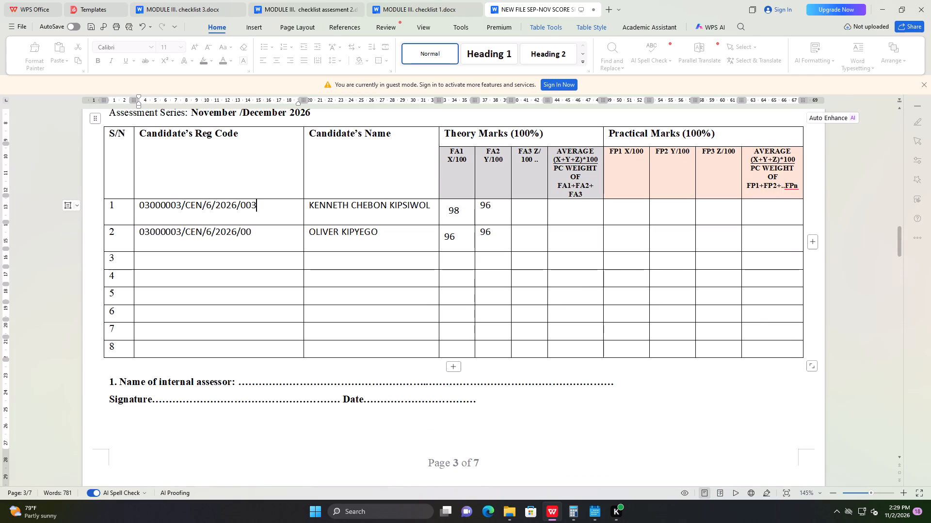
{"action": "key", "text": "BackSpace"}
Remove the last two digits from the first two candidates' registration codes on the page 2 Construction Material Science sheet, leaving each ending in /0.
{"action": "scroll", "coordinate": [256, 206], "scroll_direction": "up", "scroll_amount": 8}
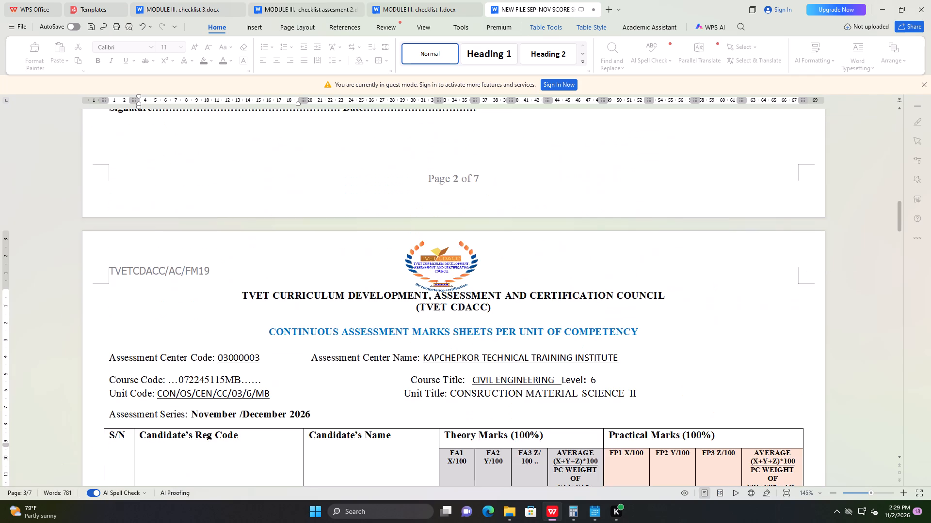
{"action": "scroll", "coordinate": [242, 227], "scroll_direction": "up", "scroll_amount": 10}
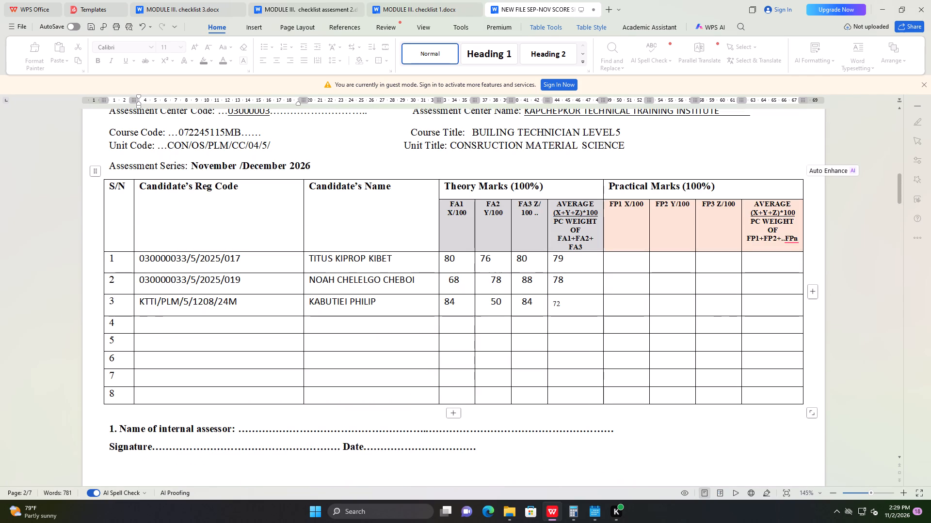
{"action": "left_click", "coordinate": [244, 279]}
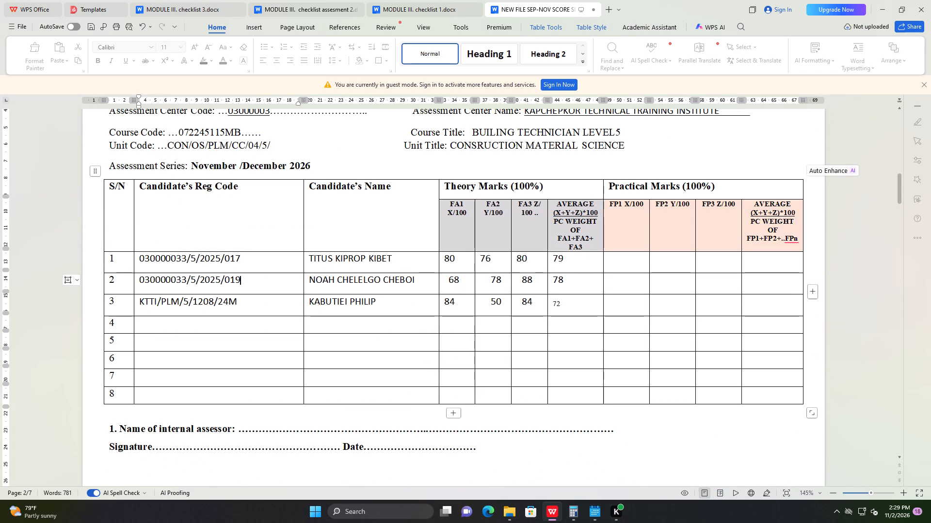
{"action": "key", "text": "BackSpace"}
{"action": "key", "text": "BackSpace"}
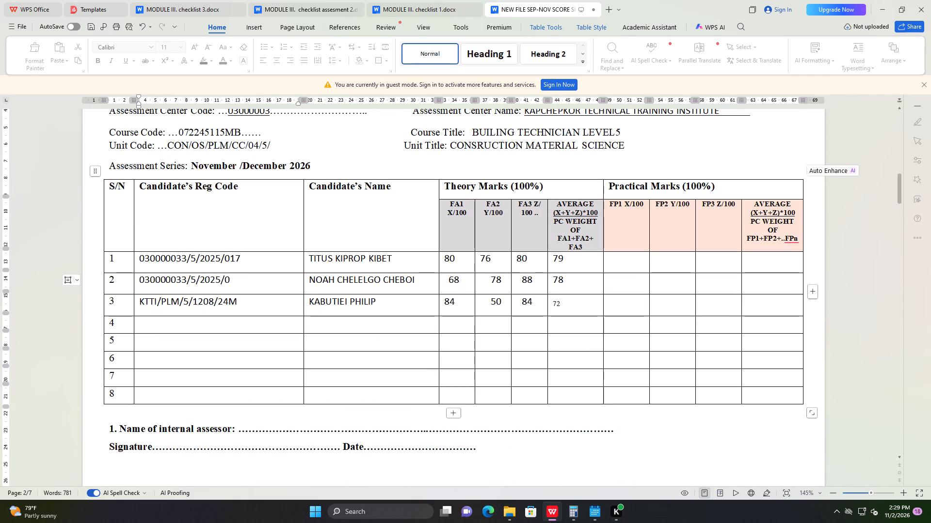
{"action": "left_click", "coordinate": [244, 261]}
{"action": "key", "text": "BackSpace"}
{"action": "key", "text": "BackSpace"}
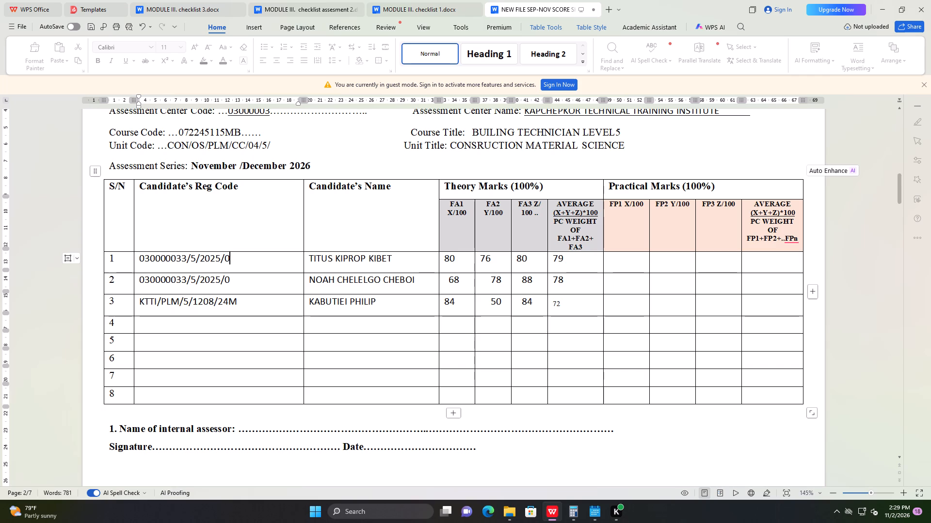
{"action": "left_click_drag", "start_coordinate": [238, 301], "coordinate": [222, 302]}
{"action": "left_click", "coordinate": [254, 311]}
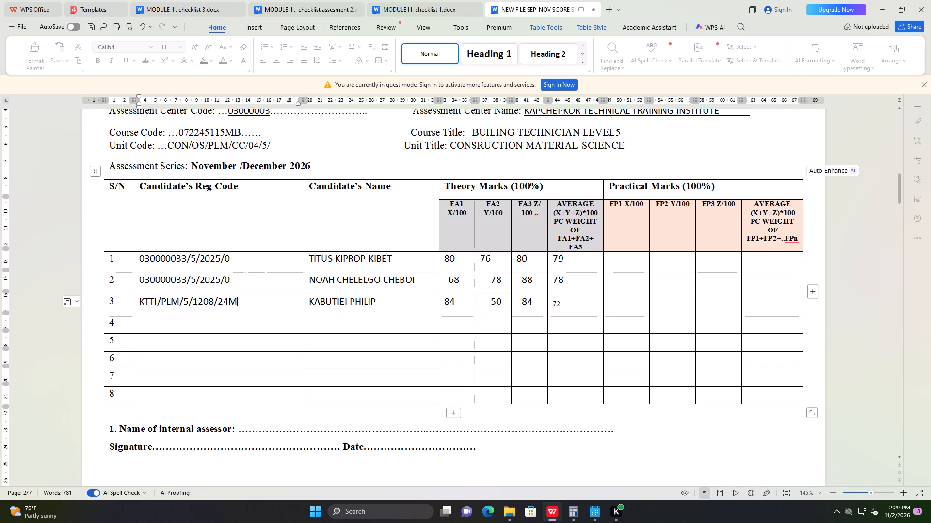
Check the registration code column on the page 1 Building Technician Level 5 marks sheet.
{"action": "scroll", "coordinate": [253, 309], "scroll_direction": "up", "scroll_amount": 15}
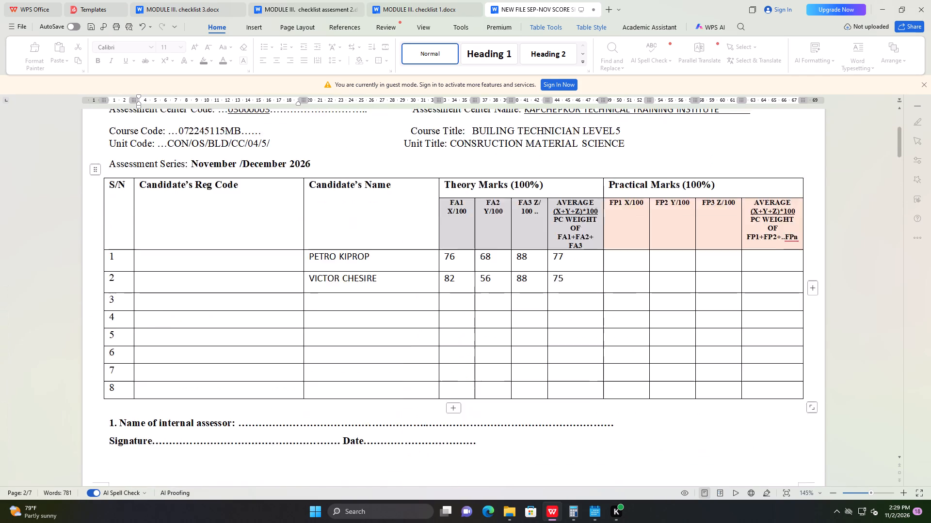
{"action": "scroll", "coordinate": [245, 298], "scroll_direction": "up", "scroll_amount": 9}
{"action": "scroll", "coordinate": [245, 298], "scroll_direction": "down", "scroll_amount": 4}
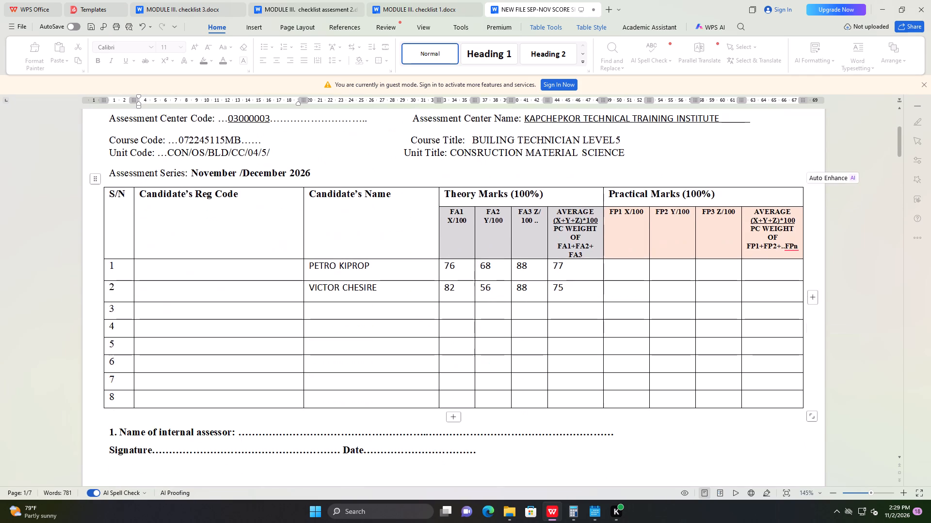
Delete the empty rows 6 to 8 from the marks table on page 2.
{"action": "scroll", "coordinate": [245, 298], "scroll_direction": "down", "scroll_amount": 19}
{"action": "scroll", "coordinate": [236, 283], "scroll_direction": "down", "scroll_amount": 2}
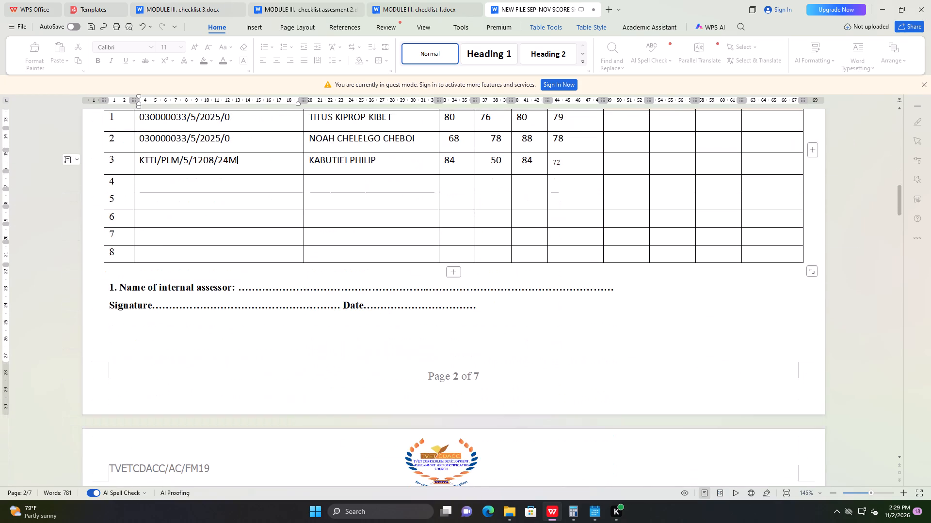
{"action": "left_click_drag", "start_coordinate": [242, 267], "coordinate": [237, 255]}
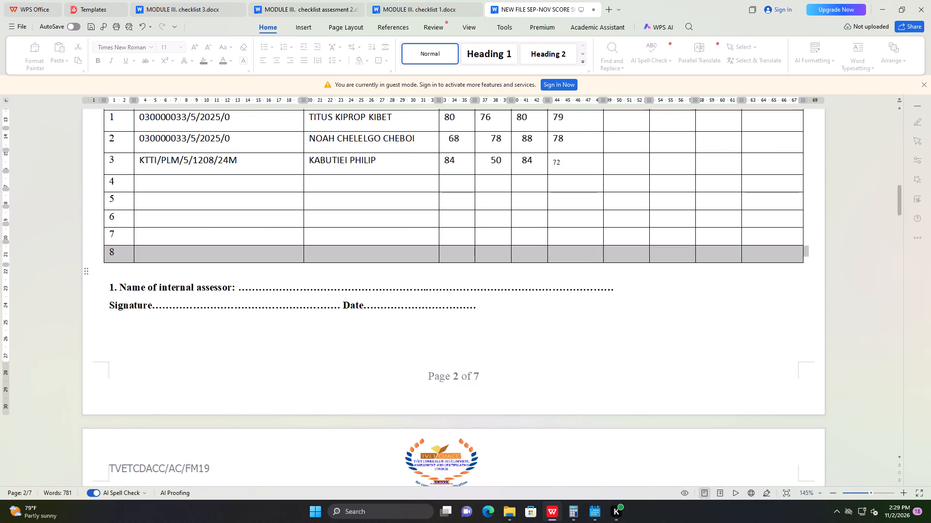
{"action": "left_click_drag", "start_coordinate": [237, 255], "coordinate": [220, 223]}
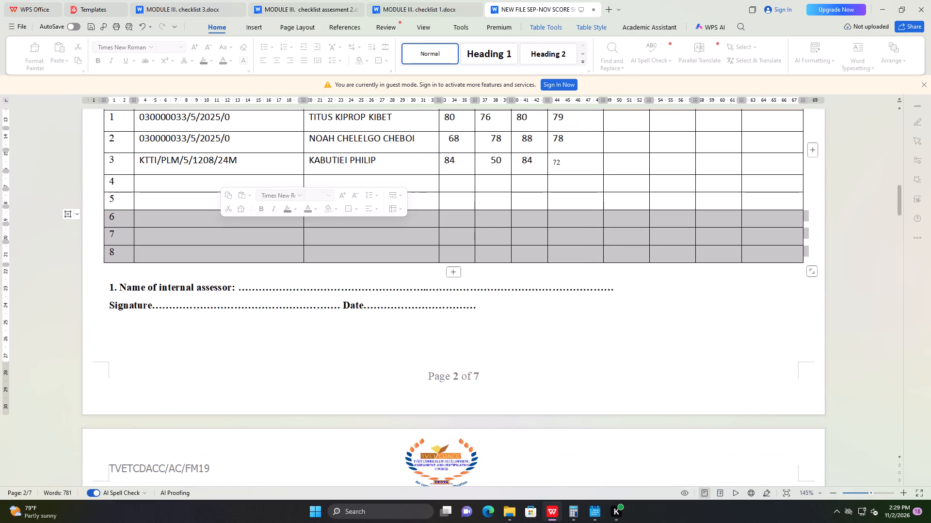
{"action": "right_click", "coordinate": [213, 226]}
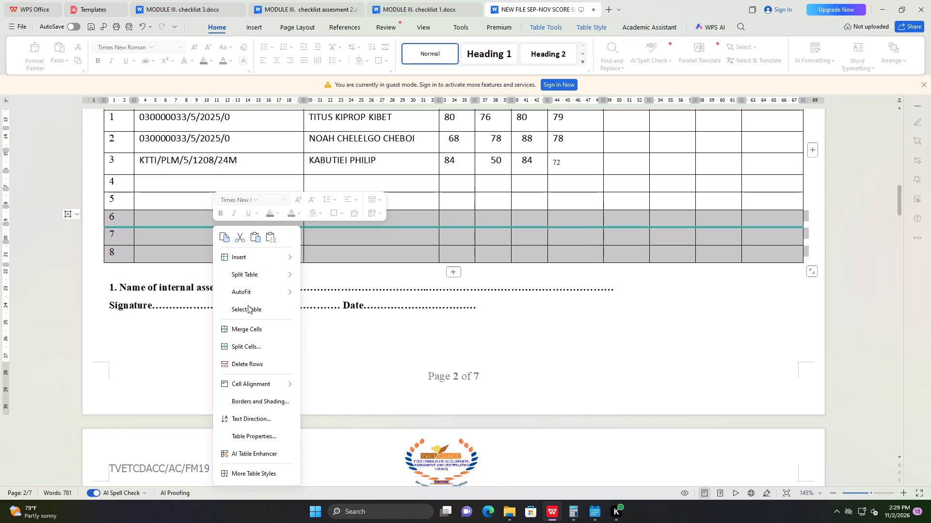
{"action": "left_click", "coordinate": [242, 365]}
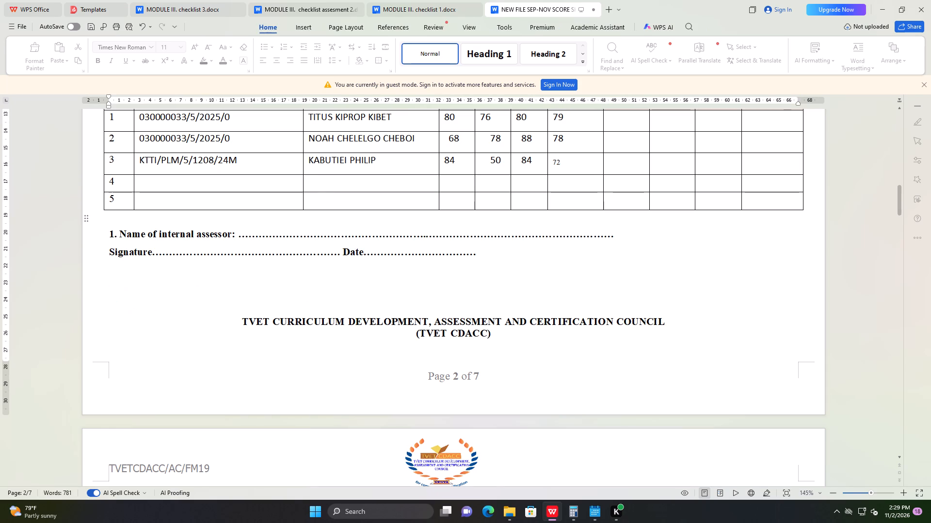
Delete the entire empty rows 5 to 8 from the marks table on page 1.
{"action": "scroll", "coordinate": [269, 268], "scroll_direction": "up", "scroll_amount": 13}
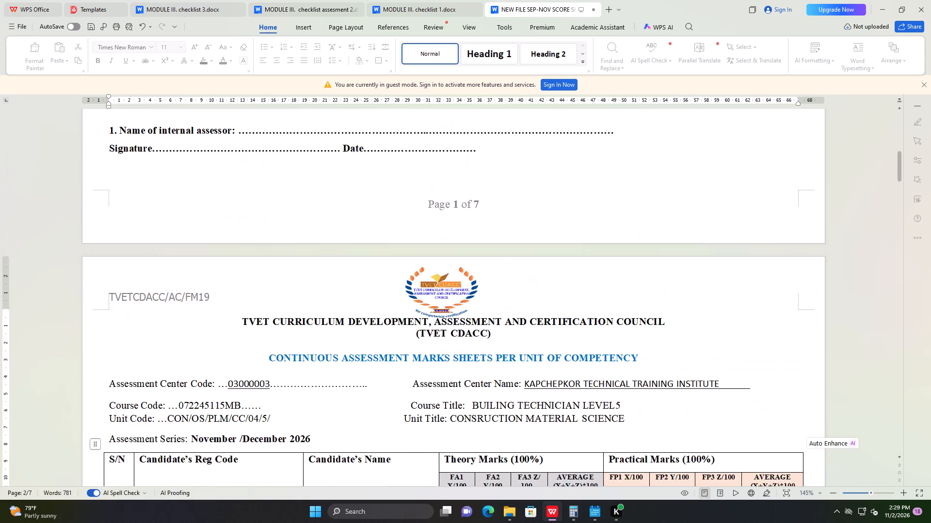
{"action": "scroll", "coordinate": [261, 275], "scroll_direction": "up", "scroll_amount": 6}
{"action": "left_click_drag", "start_coordinate": [243, 292], "coordinate": [243, 273]}
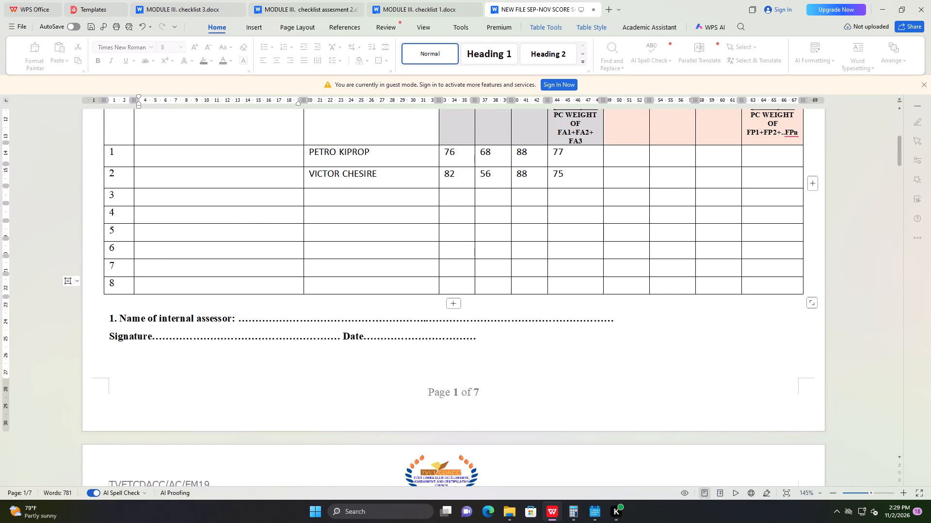
{"action": "left_click_drag", "start_coordinate": [243, 273], "coordinate": [234, 239]}
{"action": "right_click", "coordinate": [234, 239]}
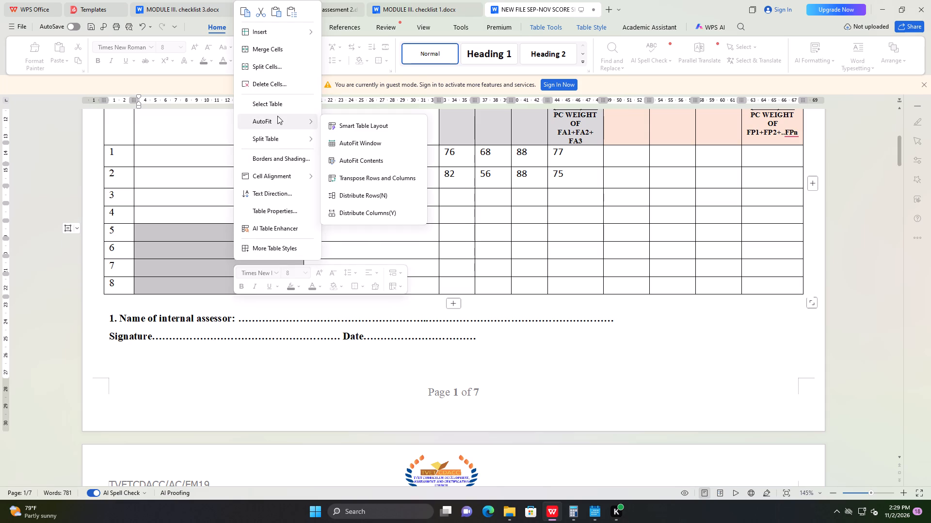
{"action": "left_click", "coordinate": [281, 84]}
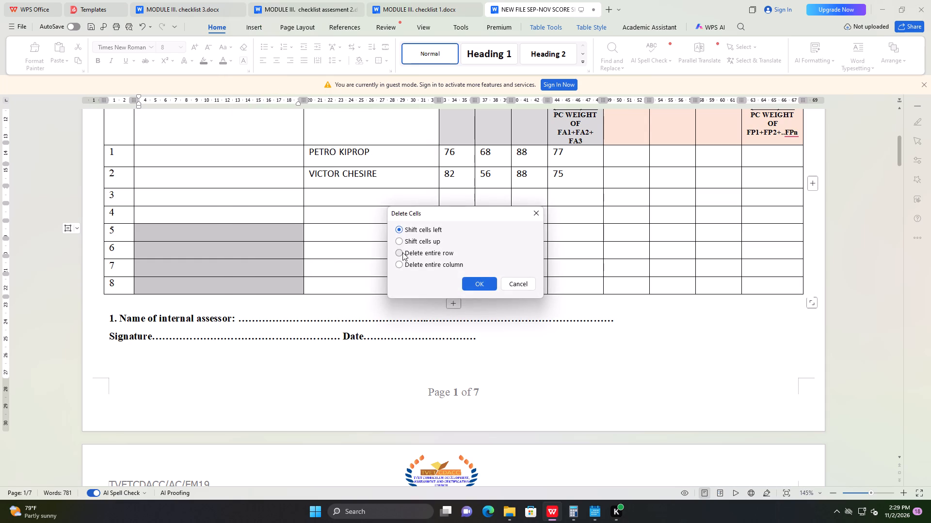
{"action": "left_click", "coordinate": [402, 252]}
{"action": "left_click", "coordinate": [478, 286]}
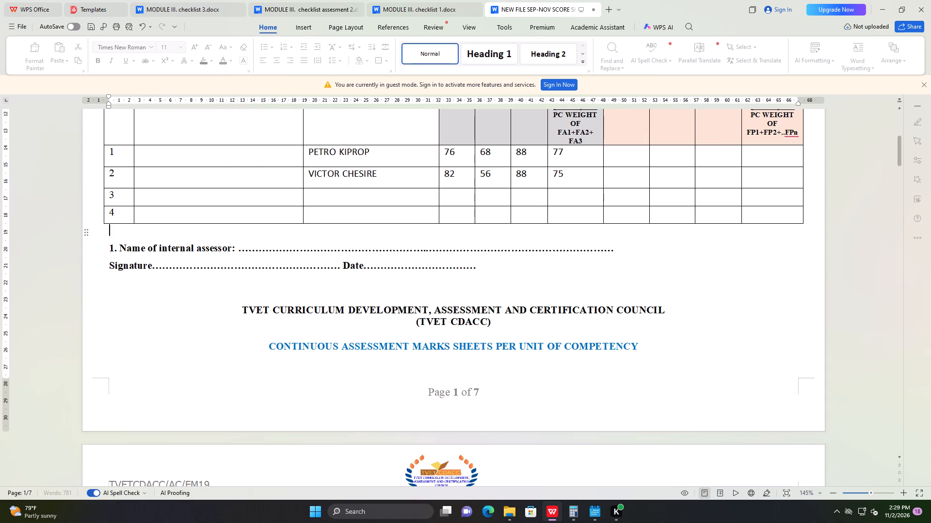
Examine how the sheet headings and tables are laid out across the first three pages.
{"action": "scroll", "coordinate": [297, 260], "scroll_direction": "up", "scroll_amount": 14}
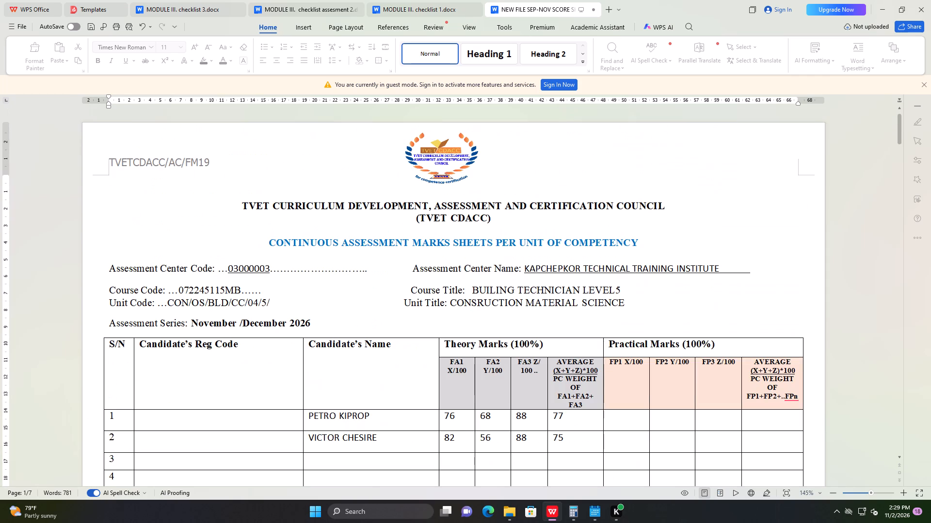
{"action": "scroll", "coordinate": [294, 262], "scroll_direction": "down", "scroll_amount": 19}
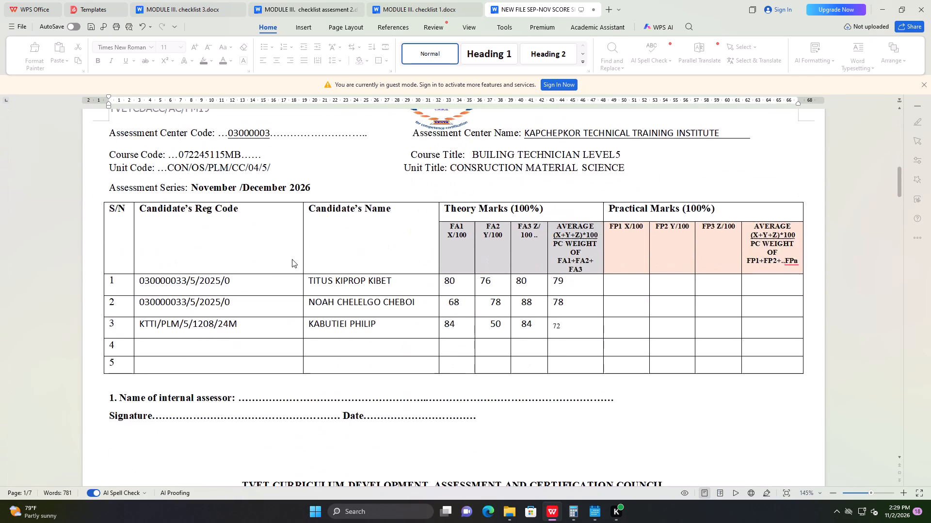
{"action": "scroll", "coordinate": [292, 259], "scroll_direction": "down", "scroll_amount": 14}
{"action": "scroll", "coordinate": [281, 261], "scroll_direction": "up", "scroll_amount": 2}
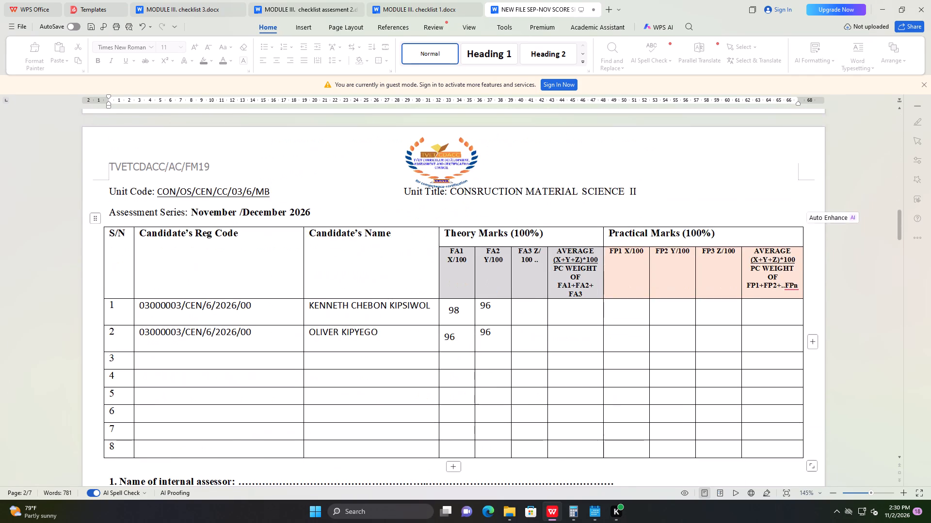
Insert four blank lines below the signature line on page 2 to push the Civil Engineering sheet heading onto the following page.
{"action": "scroll", "coordinate": [281, 261], "scroll_direction": "up", "scroll_amount": 8}
{"action": "left_click", "coordinate": [343, 233]}
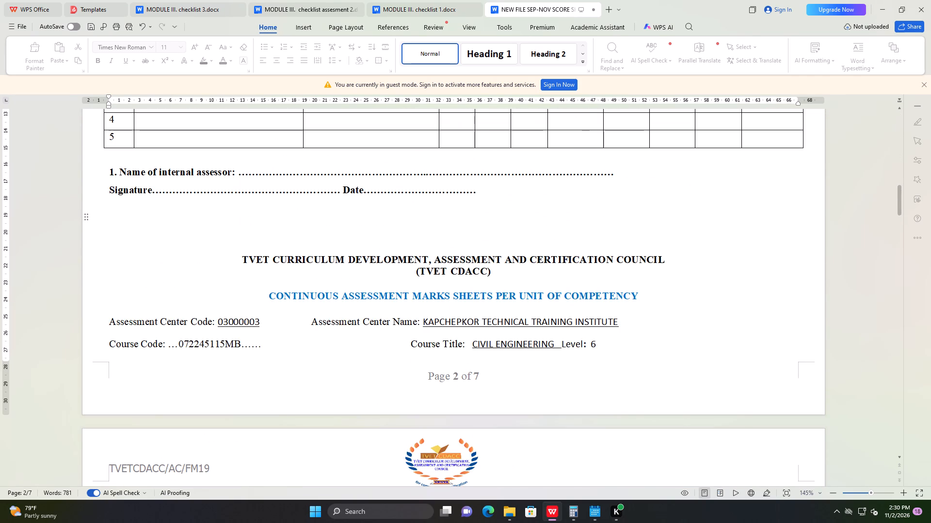
{"action": "key", "text": "Return"}
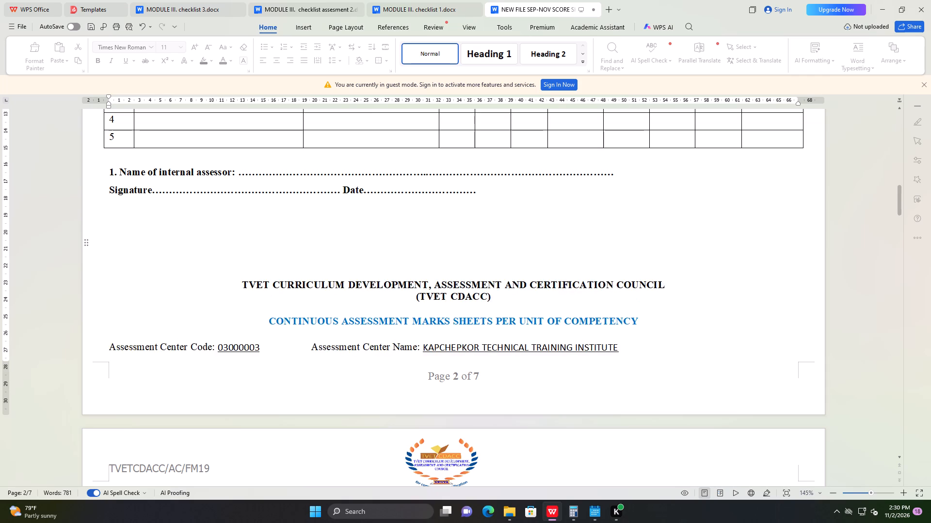
{"action": "key", "text": "Return"}
{"action": "key", "text": "Return"}
{"action": "key", "text": "Return"}
Insert five blank lines below the signature line on page 1 so the following marks sheet heading starts on page 2.
{"action": "scroll", "coordinate": [337, 243], "scroll_direction": "up", "scroll_amount": 8}
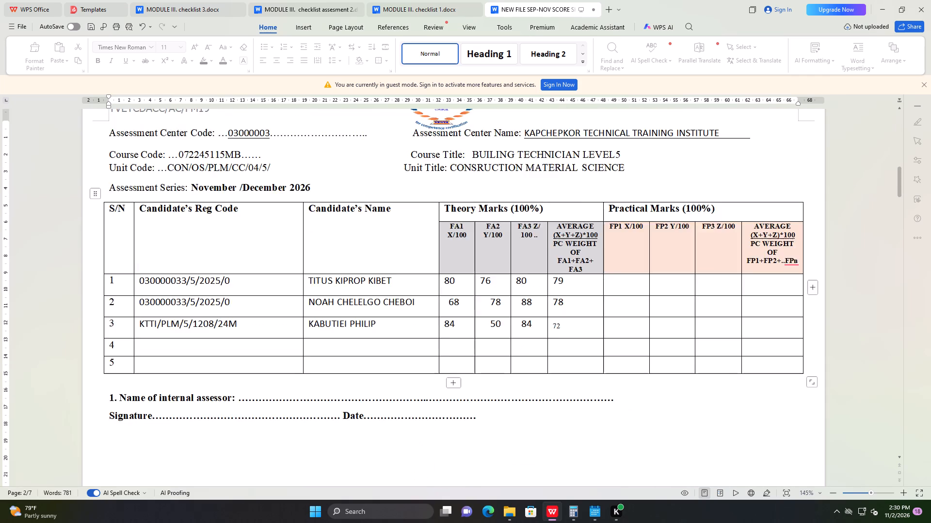
{"action": "scroll", "coordinate": [332, 253], "scroll_direction": "up", "scroll_amount": 14}
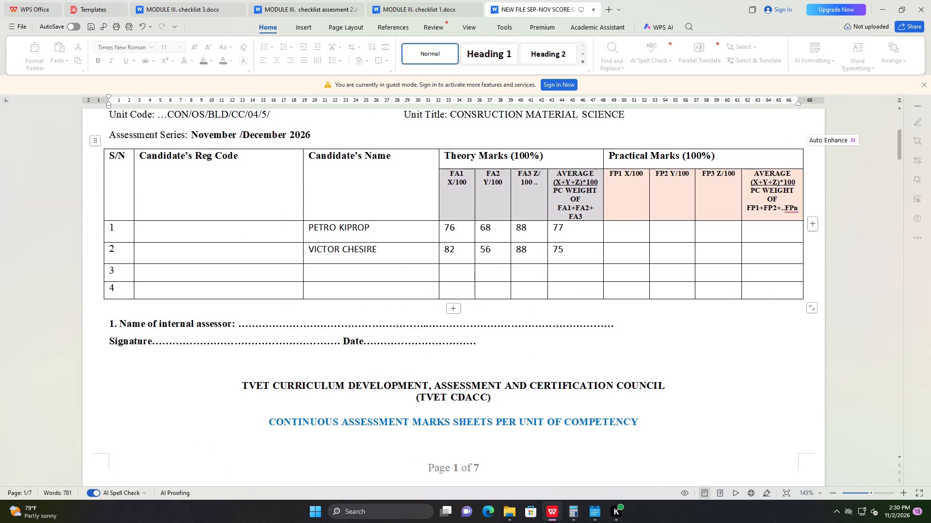
{"action": "left_click", "coordinate": [396, 360]}
{"action": "left_click", "coordinate": [485, 356]}
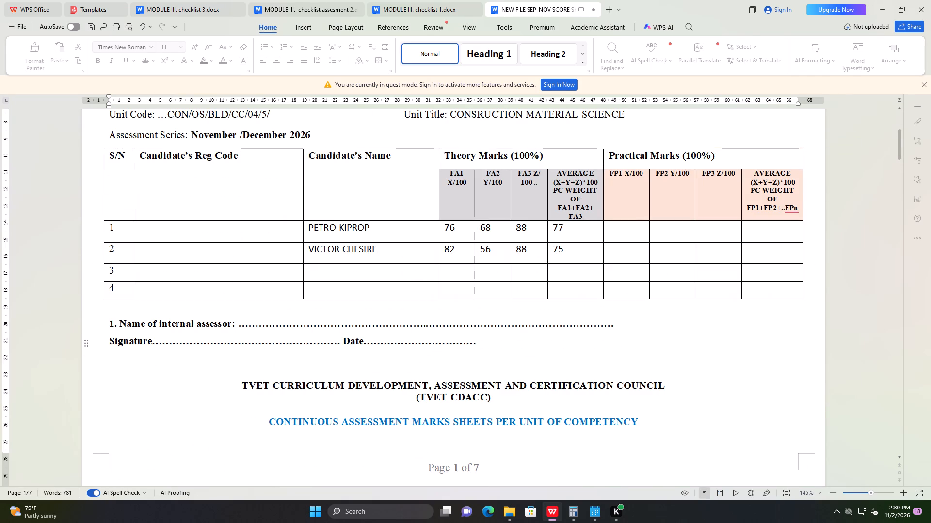
{"action": "key", "text": "Return"}
{"action": "key", "text": "Return"}
{"action": "key", "text": "Return"}
{"action": "key", "text": "Return"}
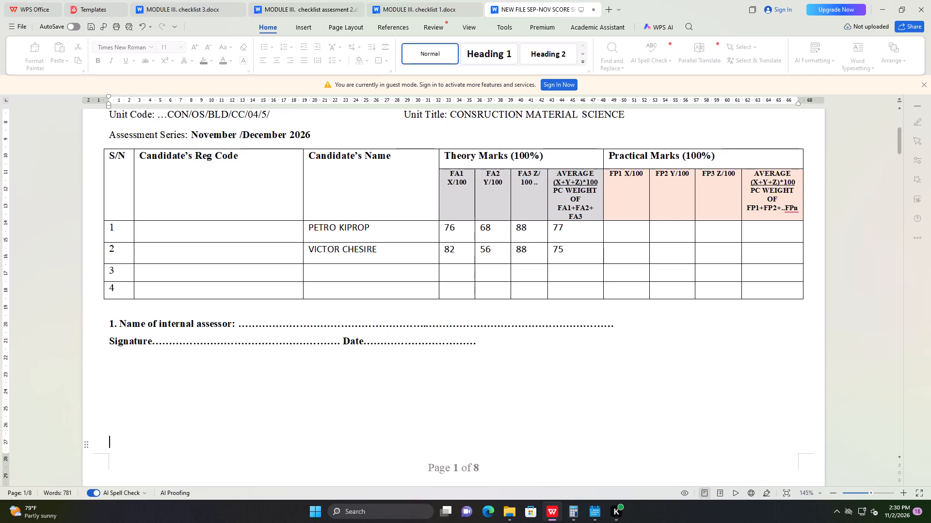
{"action": "key", "text": "Return"}
Examine how the marks sheets break across pages 2 to 4.
{"action": "scroll", "coordinate": [485, 351], "scroll_direction": "down", "scroll_amount": 8}
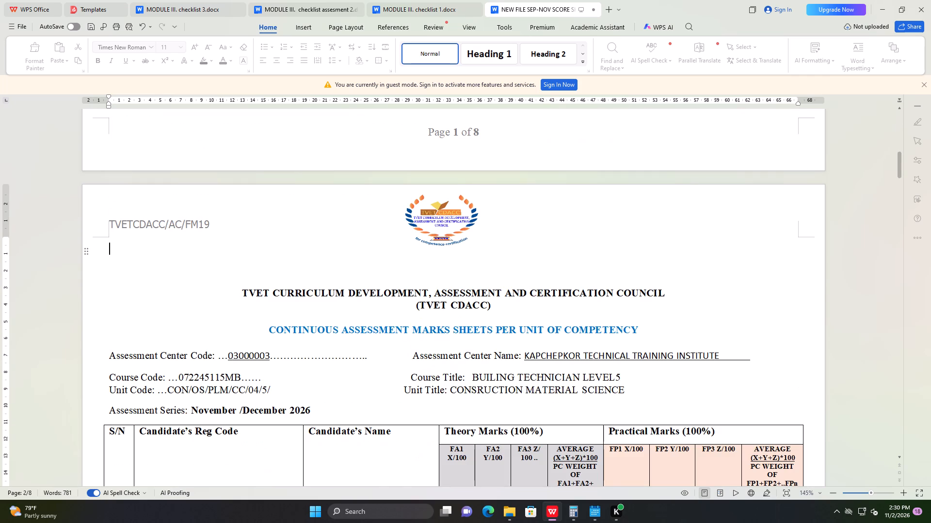
{"action": "scroll", "coordinate": [480, 341], "scroll_direction": "down", "scroll_amount": 10}
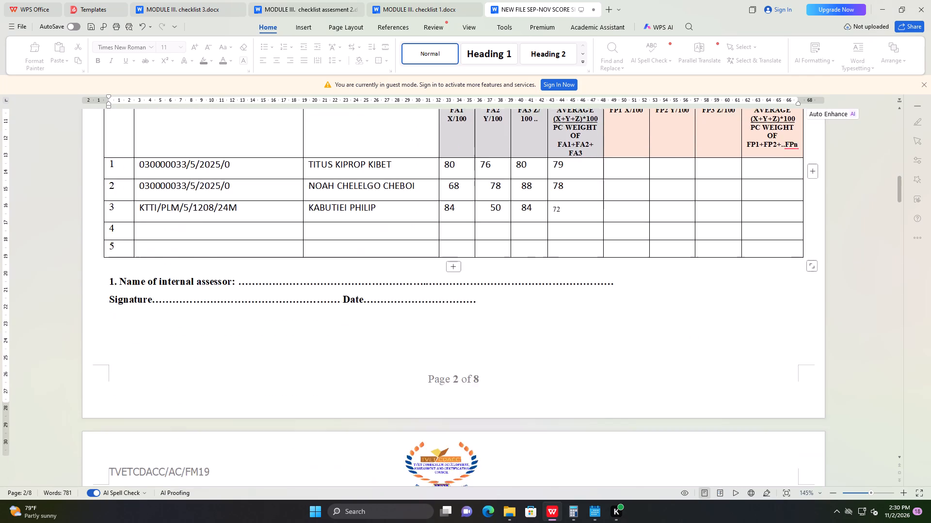
{"action": "scroll", "coordinate": [477, 336], "scroll_direction": "down", "scroll_amount": 5}
{"action": "scroll", "coordinate": [475, 338], "scroll_direction": "up", "scroll_amount": 3}
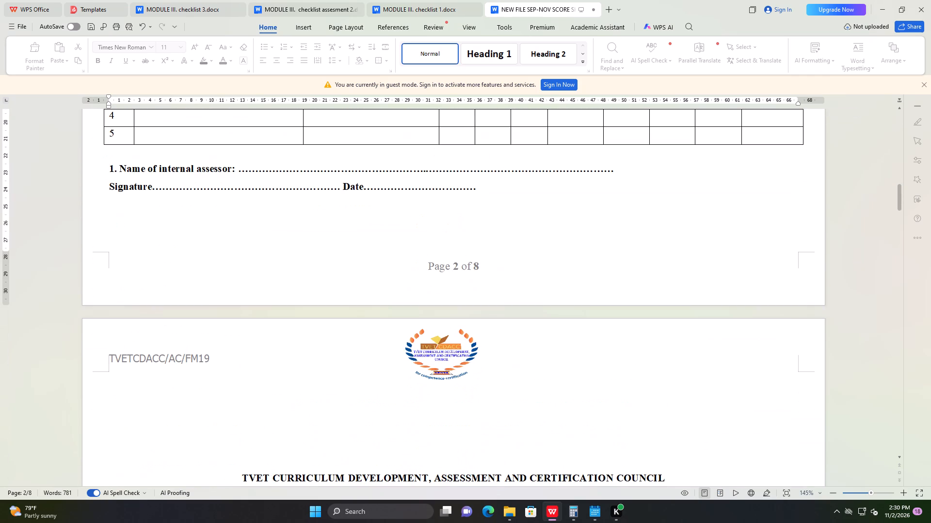
{"action": "scroll", "coordinate": [475, 338], "scroll_direction": "down", "scroll_amount": 19}
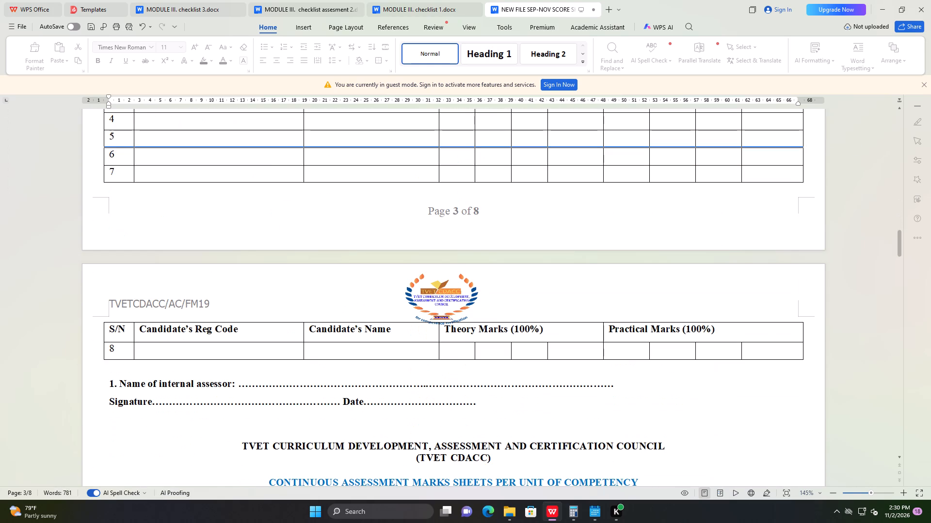
Remove three blank lines above the council heading of the Construction Material Science II sheet on page 3.
{"action": "scroll", "coordinate": [467, 338], "scroll_direction": "up", "scroll_amount": 13}
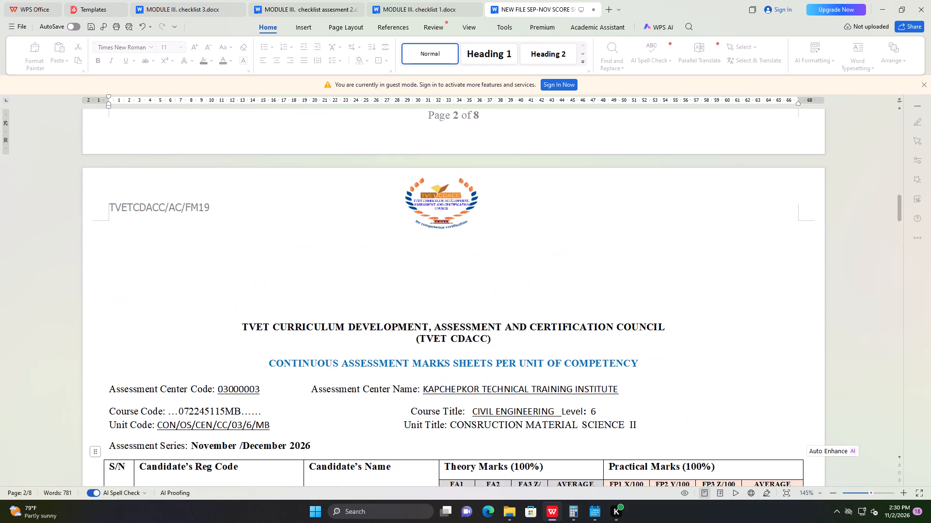
{"action": "left_click", "coordinate": [441, 301]}
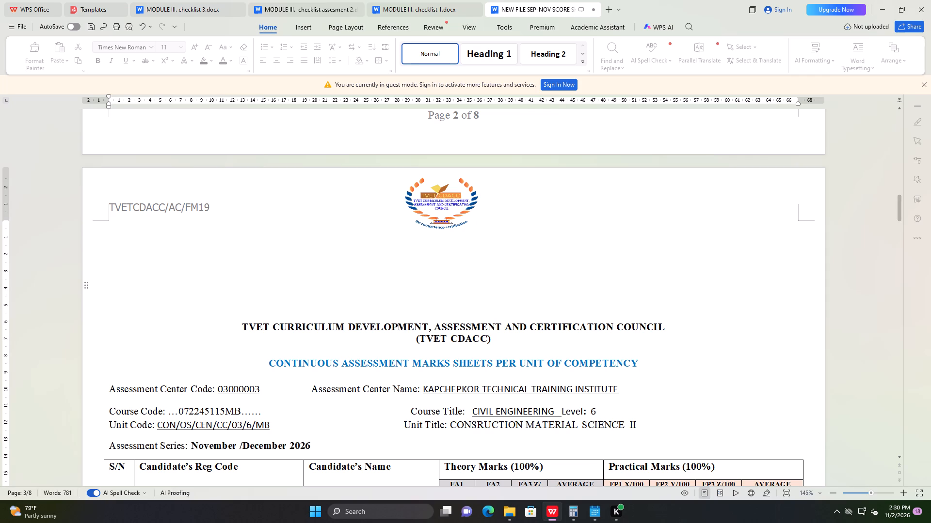
{"action": "key", "text": "BackSpace"}
{"action": "key", "text": "BackSpace"}
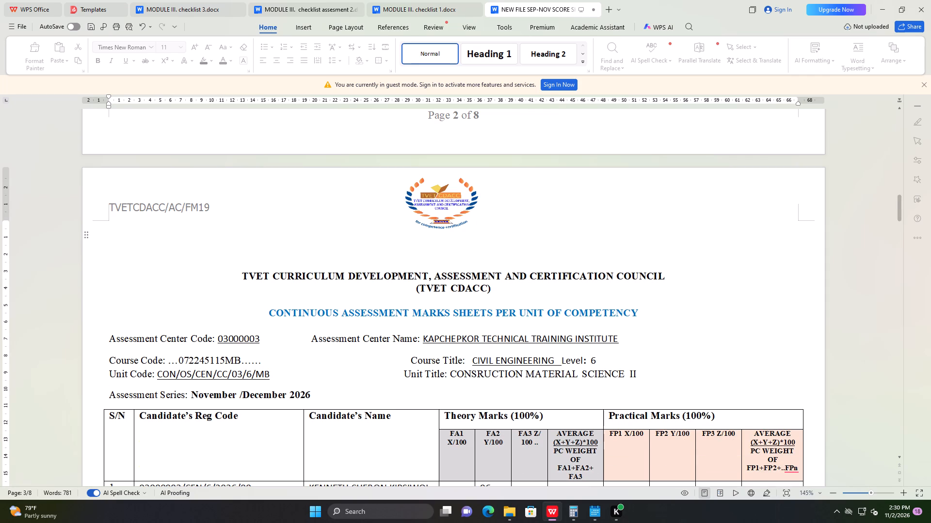
{"action": "key", "text": "BackSpace"}
Delete the entire empty rows 4 to 8 from the marks table on page 3.
{"action": "scroll", "coordinate": [382, 261], "scroll_direction": "down", "scroll_amount": 9}
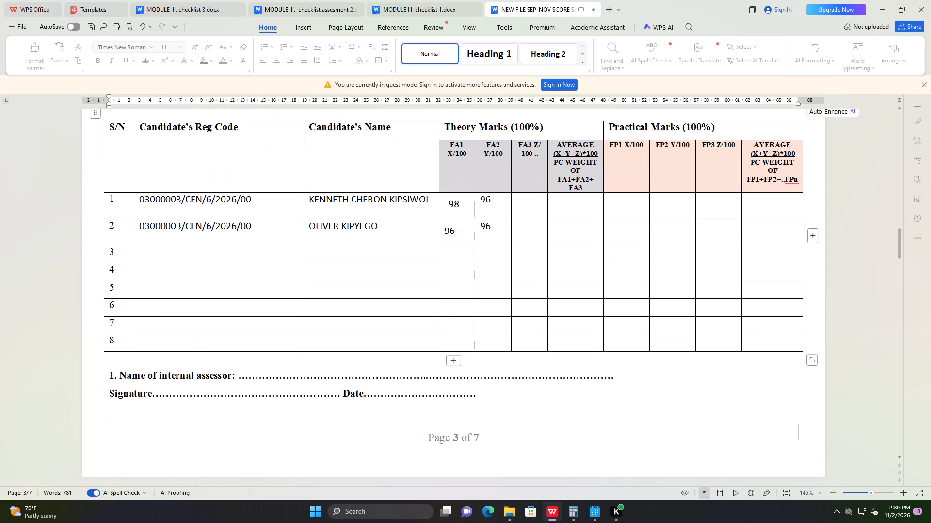
{"action": "left_click_drag", "start_coordinate": [364, 348], "coordinate": [334, 295]}
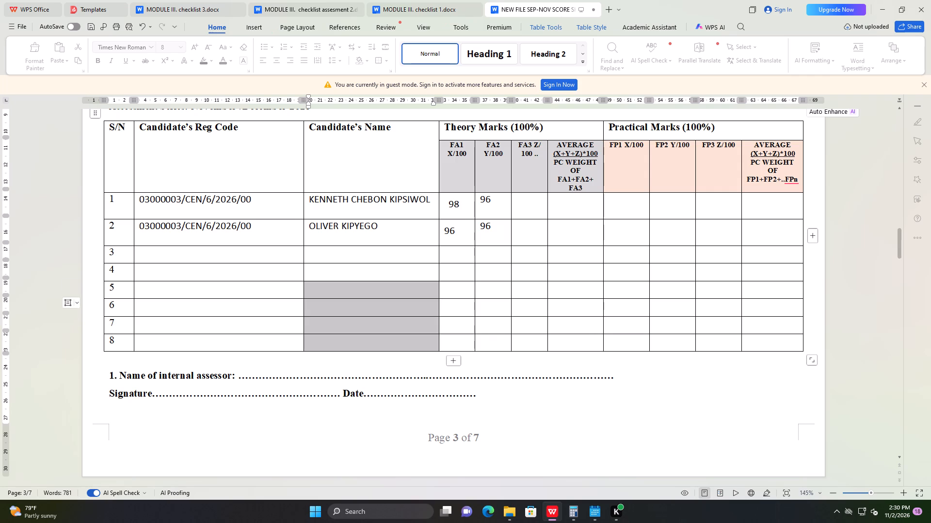
{"action": "left_click_drag", "start_coordinate": [334, 295], "coordinate": [330, 277]}
{"action": "right_click", "coordinate": [330, 277]}
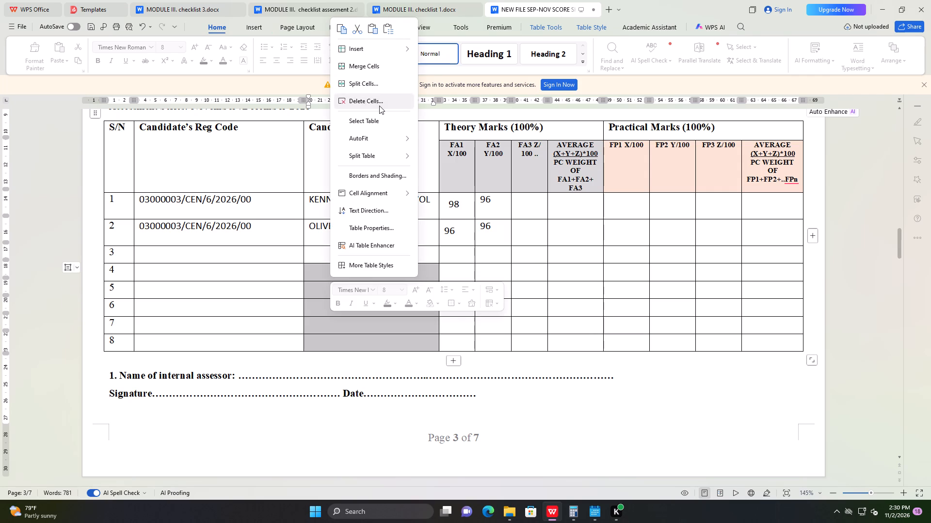
{"action": "left_click", "coordinate": [379, 106]}
{"action": "left_click", "coordinate": [419, 252]}
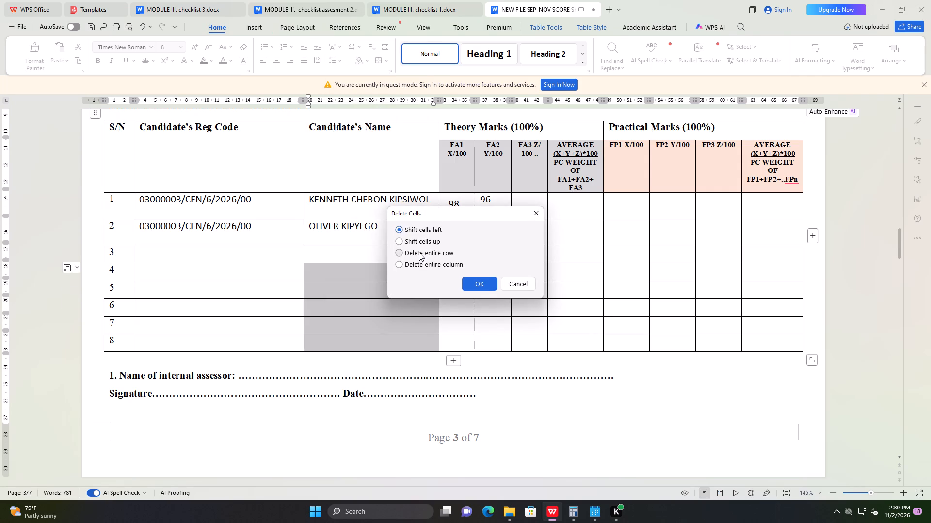
{"action": "left_click", "coordinate": [472, 280]}
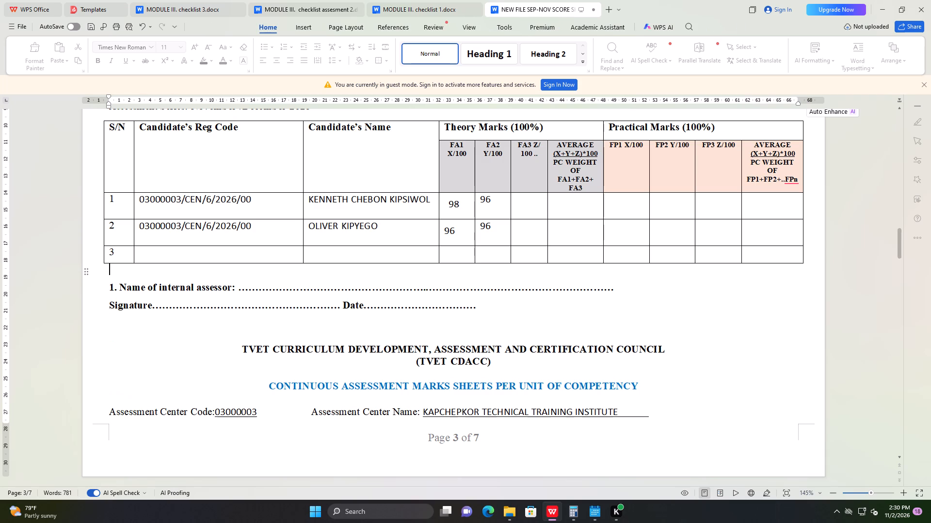
Insert four blank lines above the second council heading on page 3 so the Construction Material Science I sheet starts on page 4.
{"action": "scroll", "coordinate": [339, 324], "scroll_direction": "down", "scroll_amount": 4}
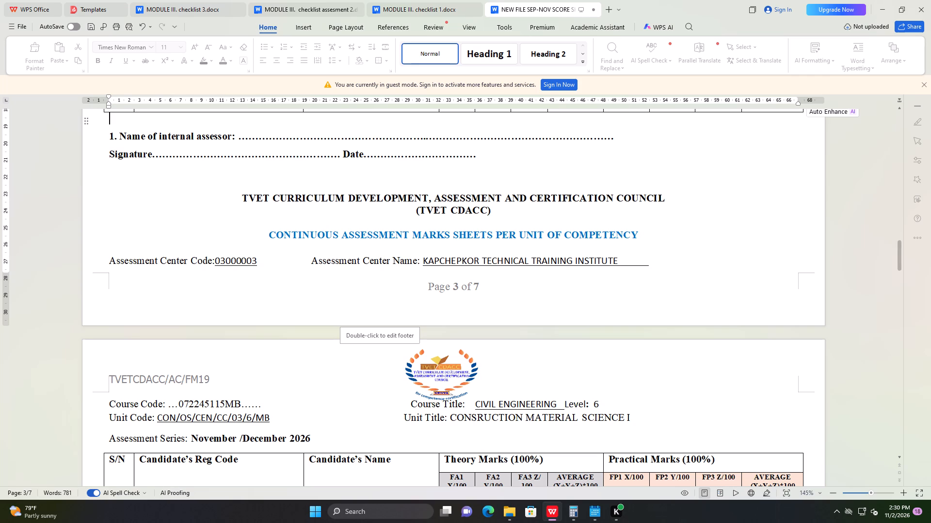
{"action": "scroll", "coordinate": [339, 321], "scroll_direction": "down", "scroll_amount": 1}
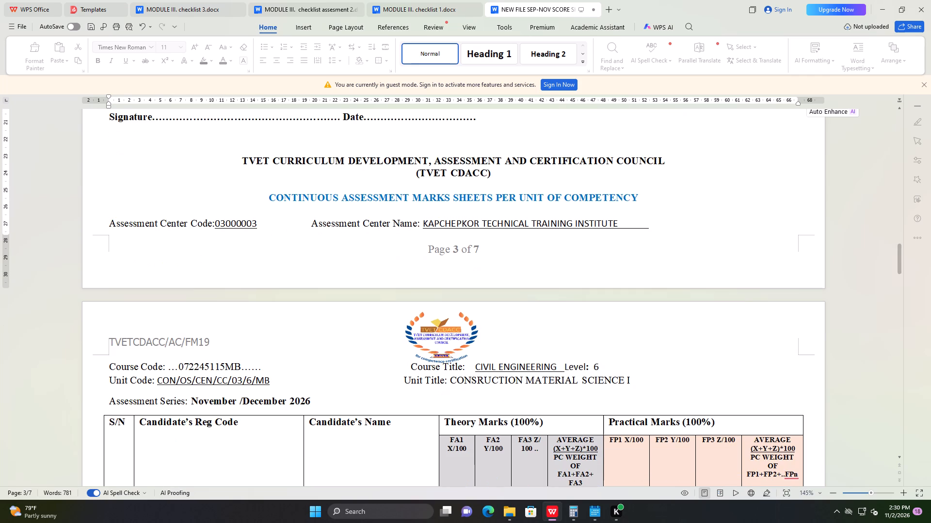
{"action": "scroll", "coordinate": [338, 304], "scroll_direction": "up", "scroll_amount": 2}
{"action": "left_click", "coordinate": [401, 216]}
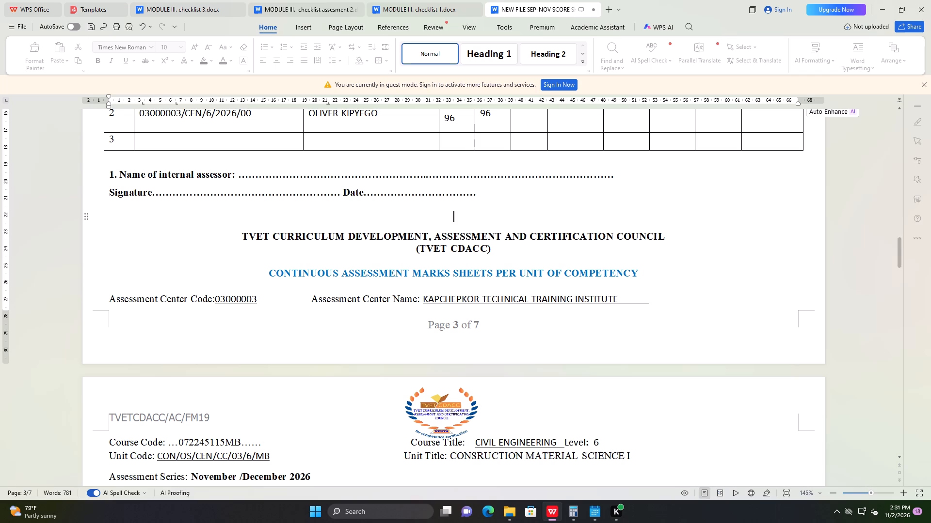
{"action": "key", "text": "Return"}
{"action": "key", "text": "Return"}
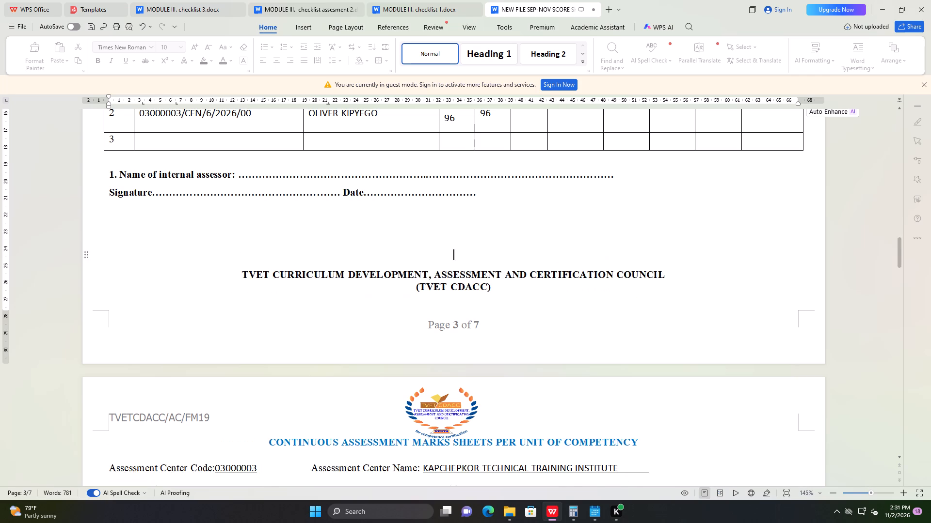
{"action": "key", "text": "Return"}
{"action": "key", "text": "Return"}
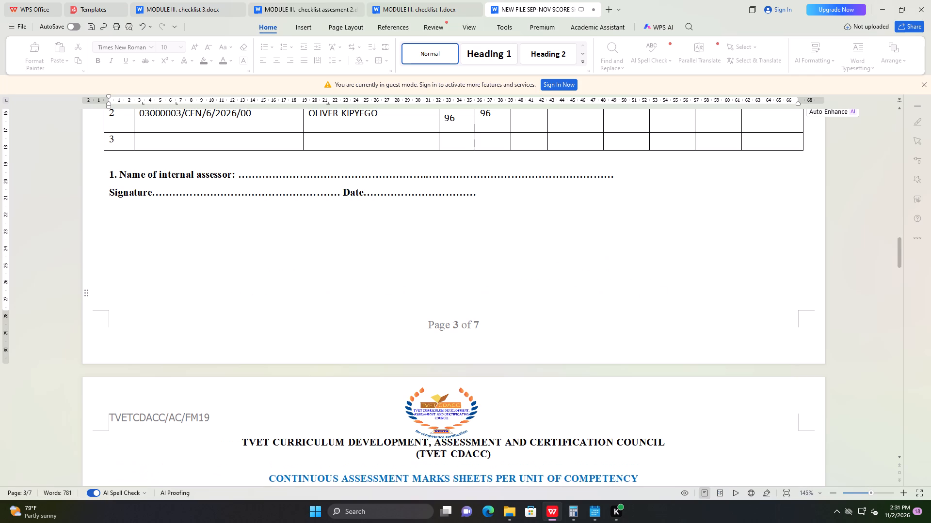
Delete the empty rows 3 to 8 from the Construction Material Science I marks table on page 4.
{"action": "scroll", "coordinate": [457, 226], "scroll_direction": "down", "scroll_amount": 12}
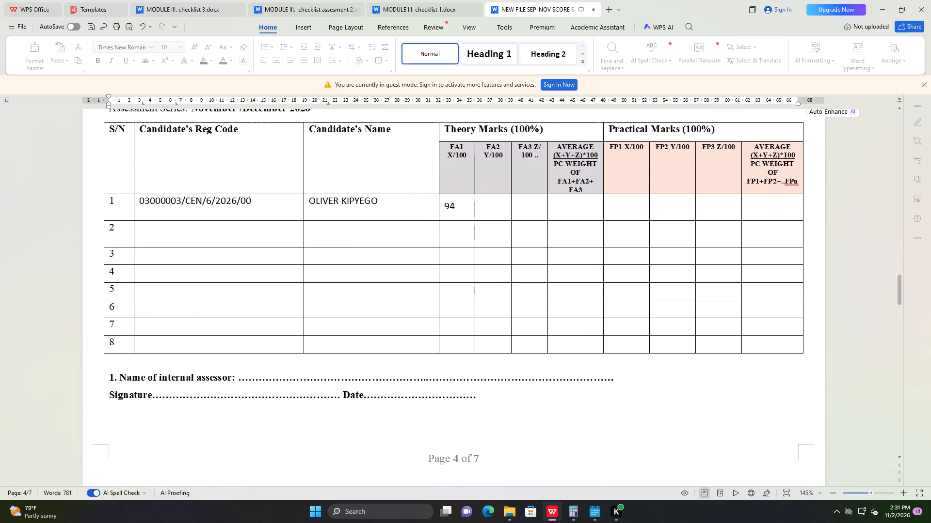
{"action": "left_click_drag", "start_coordinate": [401, 358], "coordinate": [355, 288]}
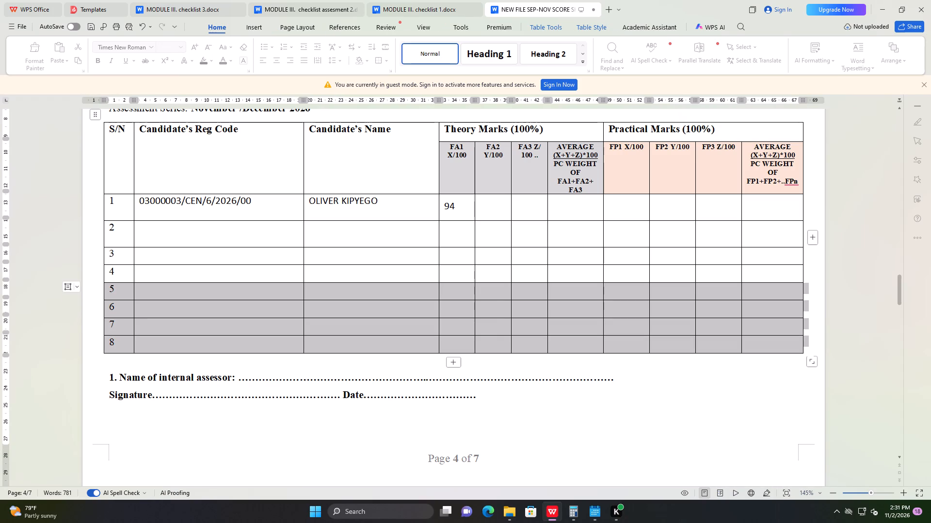
{"action": "left_click_drag", "start_coordinate": [355, 288], "coordinate": [351, 263]}
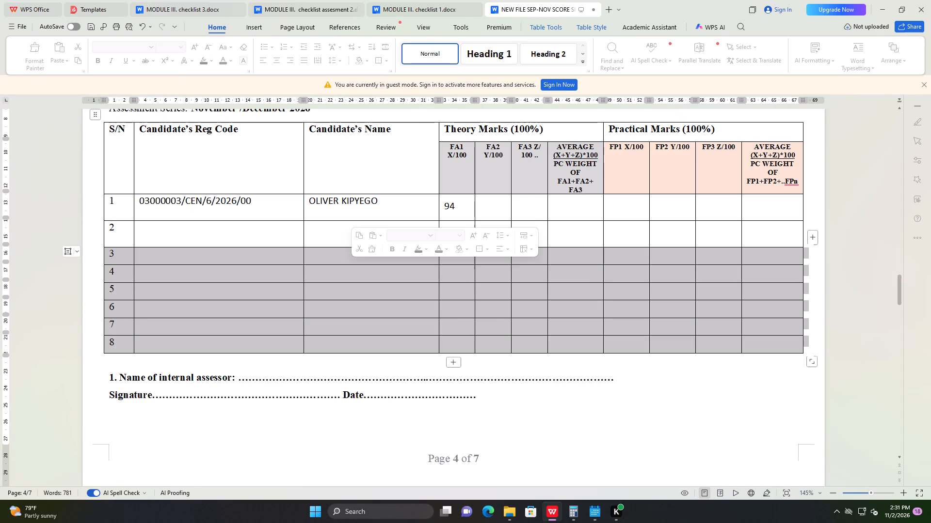
{"action": "right_click", "coordinate": [353, 263]}
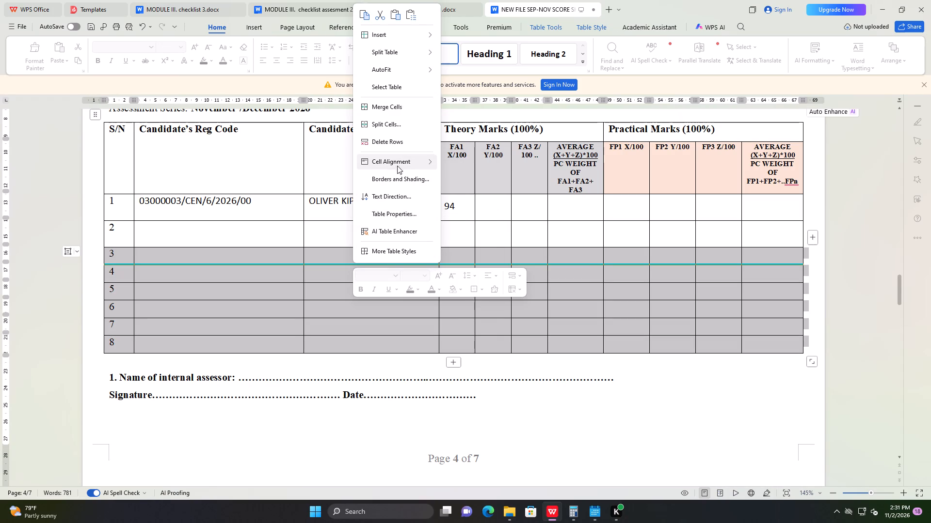
{"action": "left_click", "coordinate": [394, 142]}
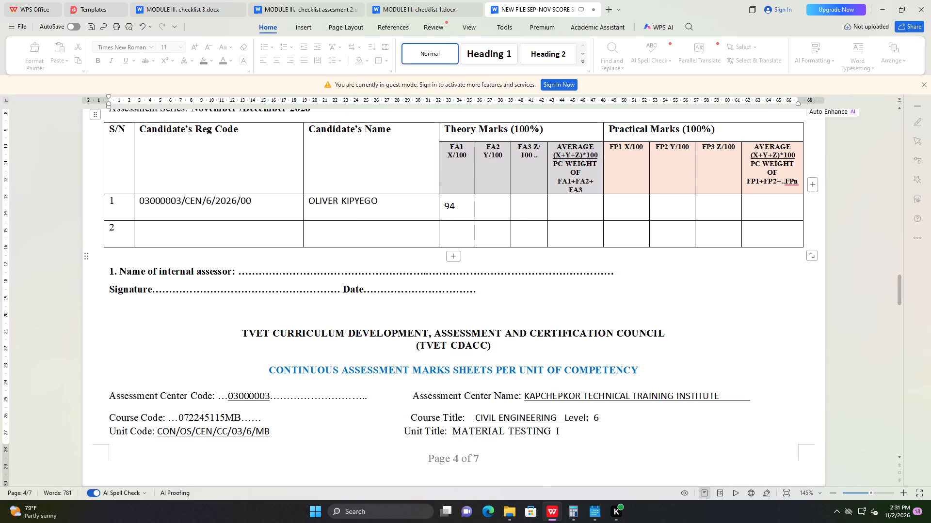
Delete the entire empty rows 3 to 8 from the Civil Engineering marks table on page 5.
{"action": "scroll", "coordinate": [366, 246], "scroll_direction": "down", "scroll_amount": 14}
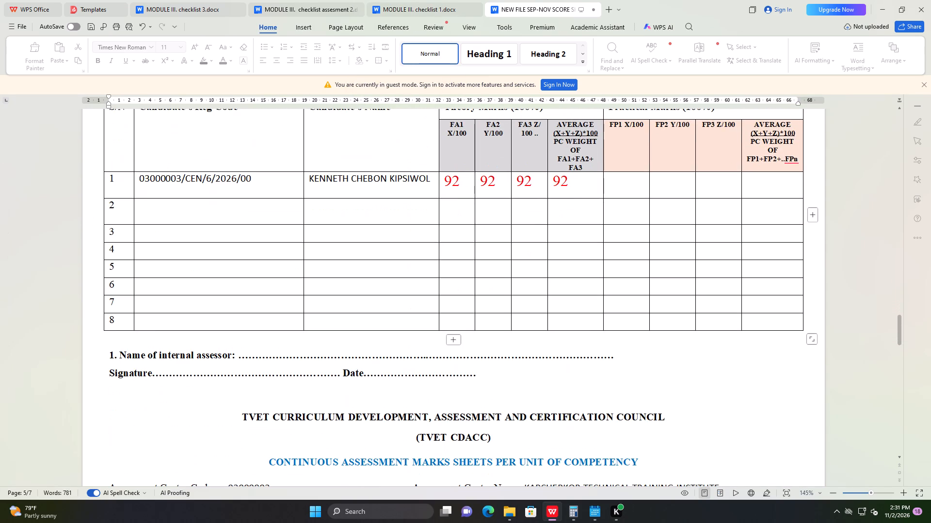
{"action": "left_click_drag", "start_coordinate": [412, 328], "coordinate": [388, 244]}
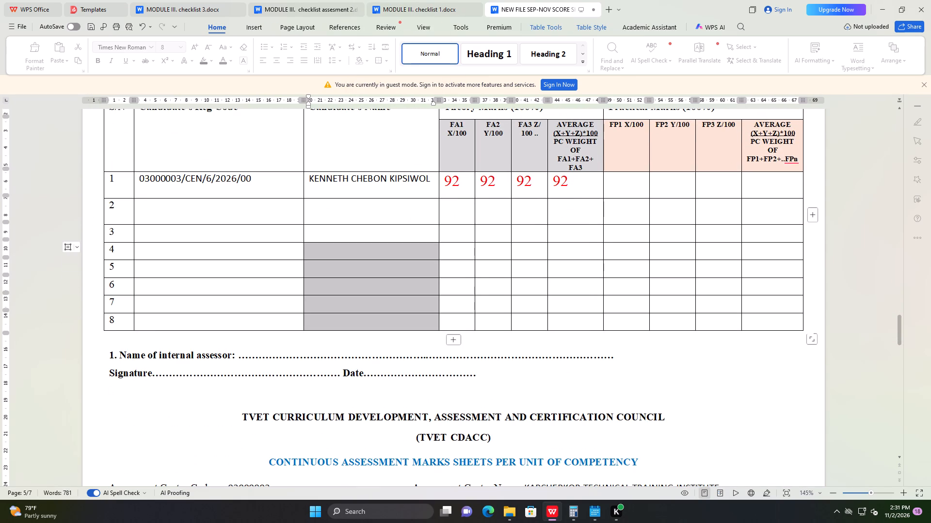
{"action": "left_click_drag", "start_coordinate": [388, 244], "coordinate": [388, 234]}
{"action": "right_click", "coordinate": [388, 234]}
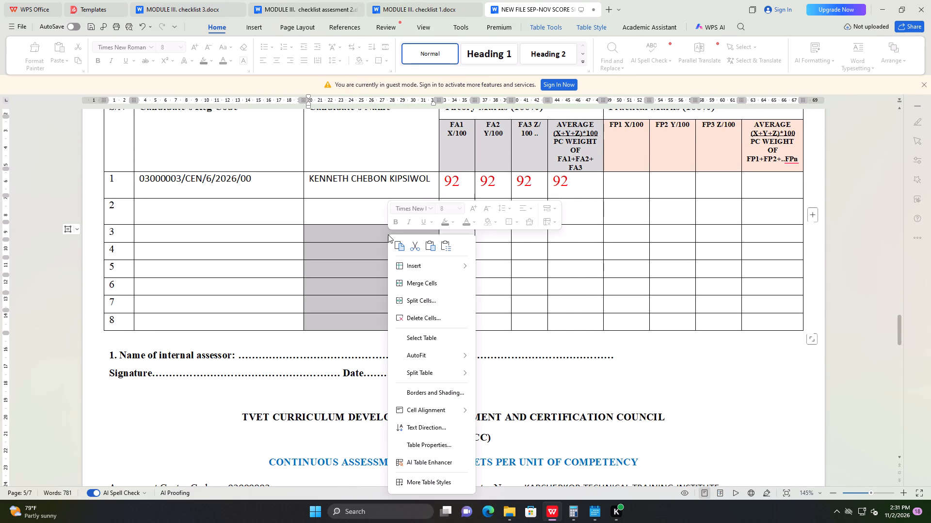
{"action": "left_click", "coordinate": [426, 321]}
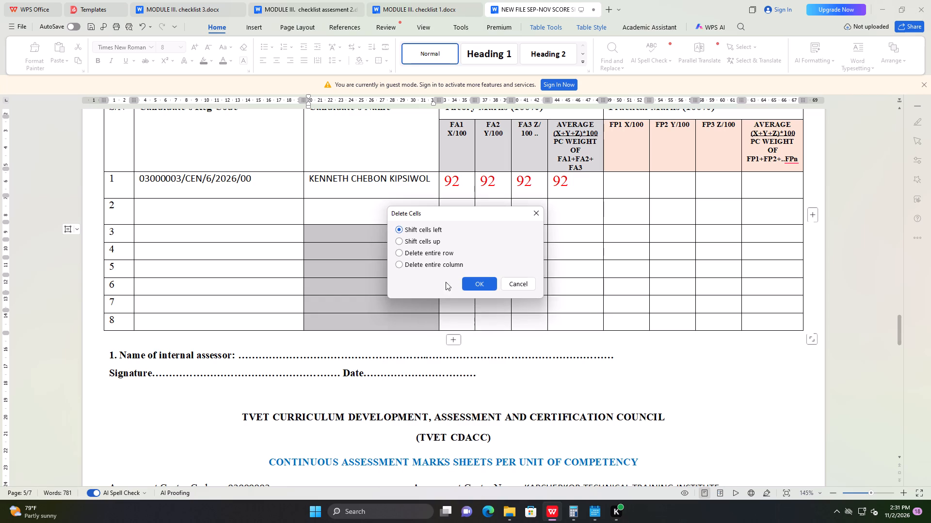
{"action": "left_click", "coordinate": [431, 253]}
{"action": "left_click", "coordinate": [483, 282]}
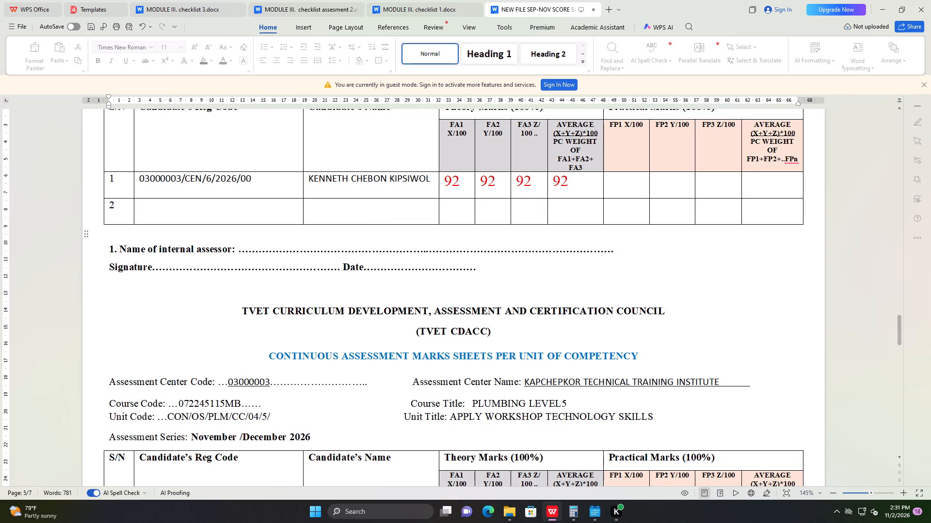
Insert blank lines above the Plumbing Level5 council heading on page 5 so that marks sheet starts on page 6.
{"action": "left_click", "coordinate": [352, 288]}
{"action": "key", "text": "Return"}
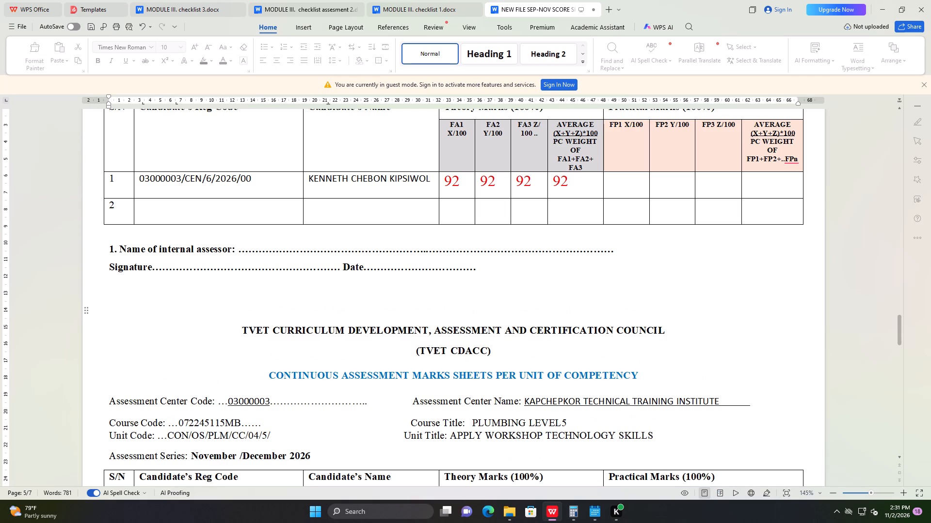
{"action": "key", "text": "Return"}
{"action": "key", "text": "Return"}
{"action": "key", "text": "Return"}
{"action": "key", "text": "Return"}
{"action": "key", "text": "Return"}
{"action": "key", "text": "Return"}
{"action": "key", "text": "Return"}
{"action": "key", "text": "Return"}
{"action": "key", "text": "Return"}
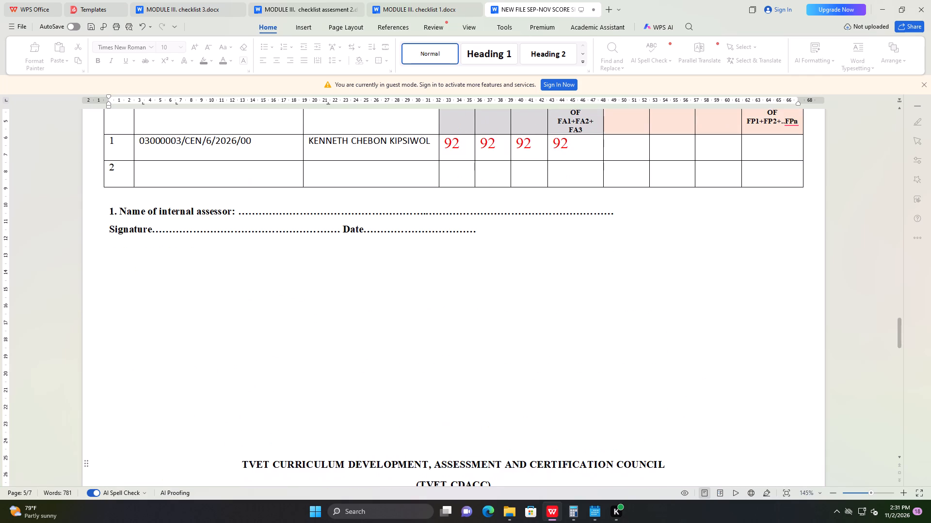
{"action": "key", "text": "Return"}
{"action": "key", "text": "Return"}
{"action": "scroll", "coordinate": [352, 290], "scroll_direction": "down", "scroll_amount": 3}
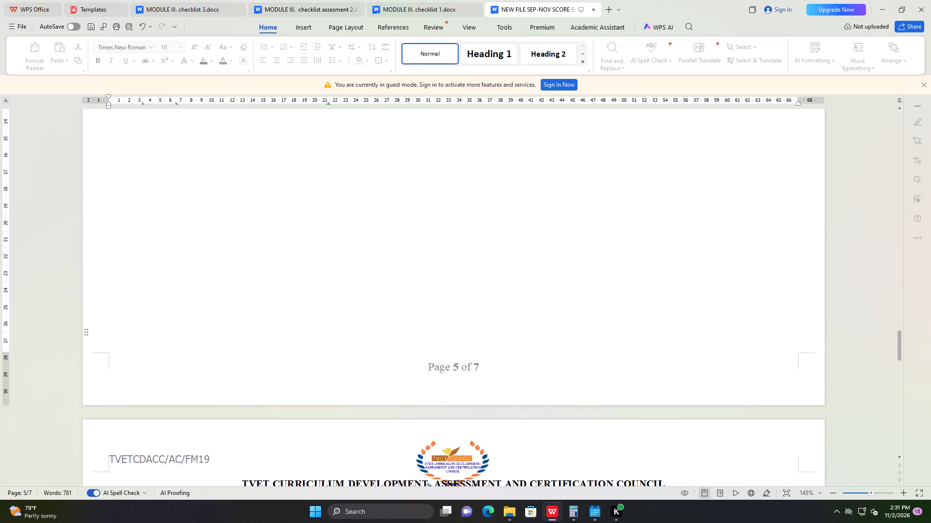
{"action": "scroll", "coordinate": [352, 290], "scroll_direction": "down", "scroll_amount": 4}
{"action": "key", "text": "Return"}
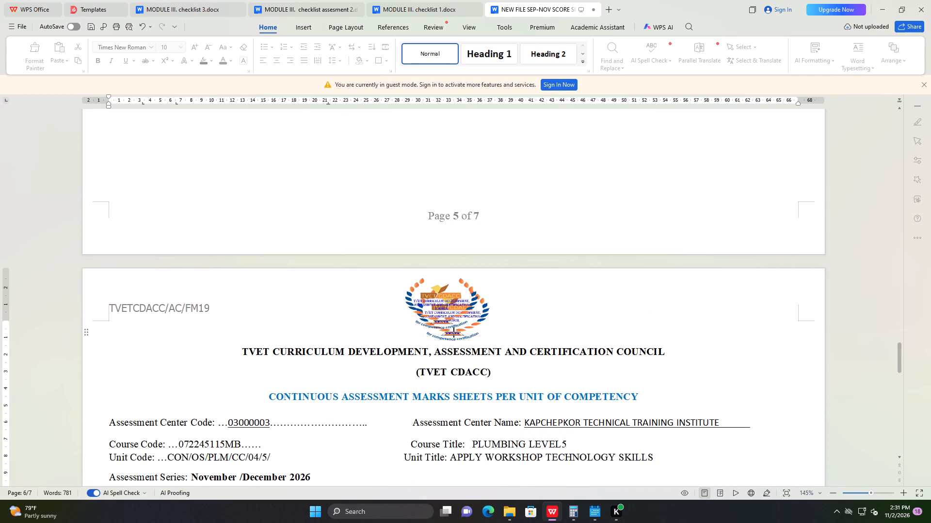
Delete the extra overlapping council logo at the top of page 6.
{"action": "left_click", "coordinate": [454, 308]}
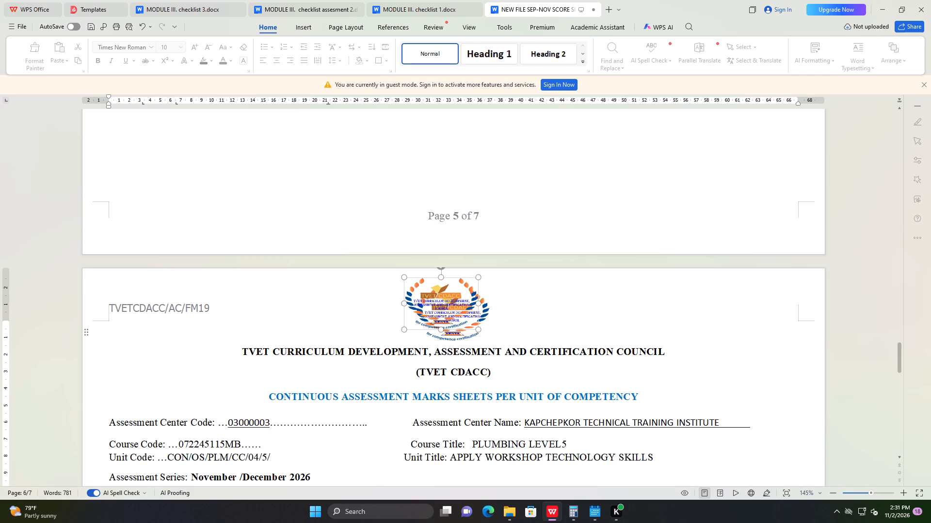
{"action": "key", "text": "BackSpace"}
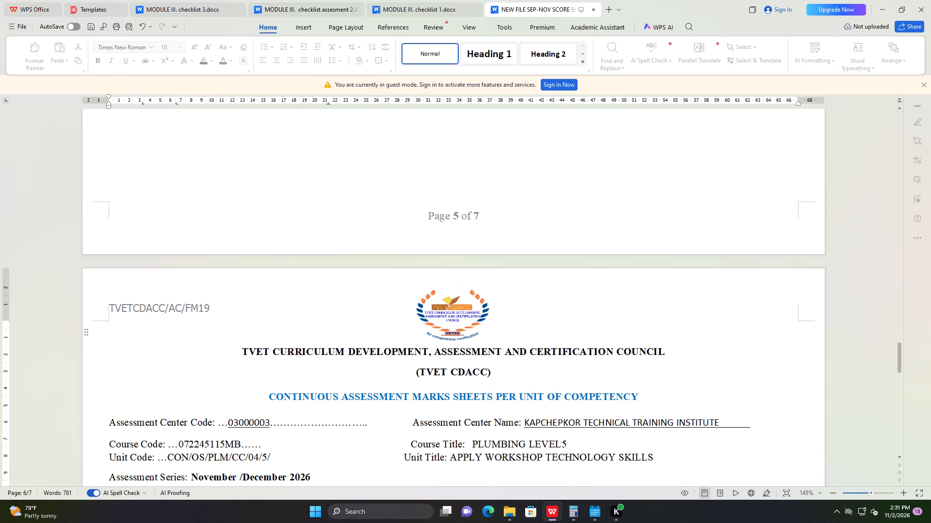
Insert seven blank lines above the Material Testing I council heading on page 4 so that sheet starts on page 5.
{"action": "scroll", "coordinate": [433, 310], "scroll_direction": "up", "scroll_amount": 16}
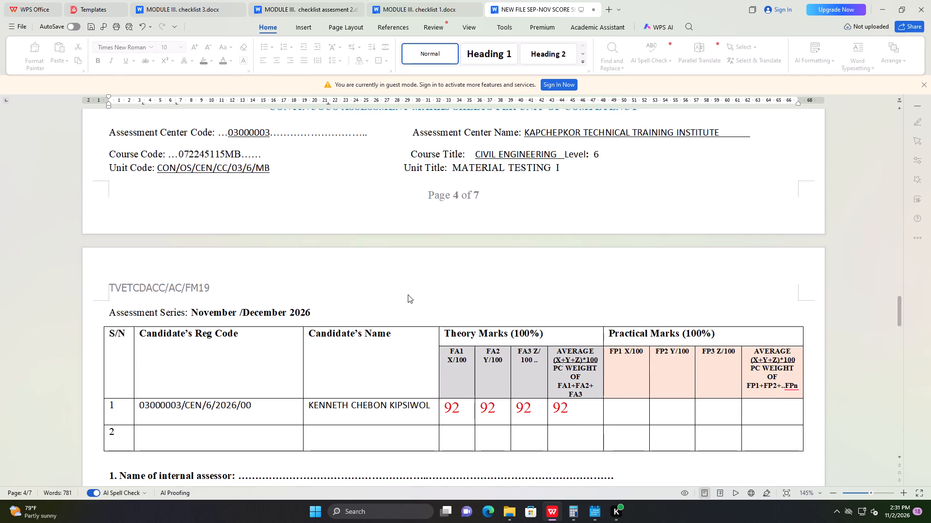
{"action": "scroll", "coordinate": [406, 294], "scroll_direction": "up", "scroll_amount": 5}
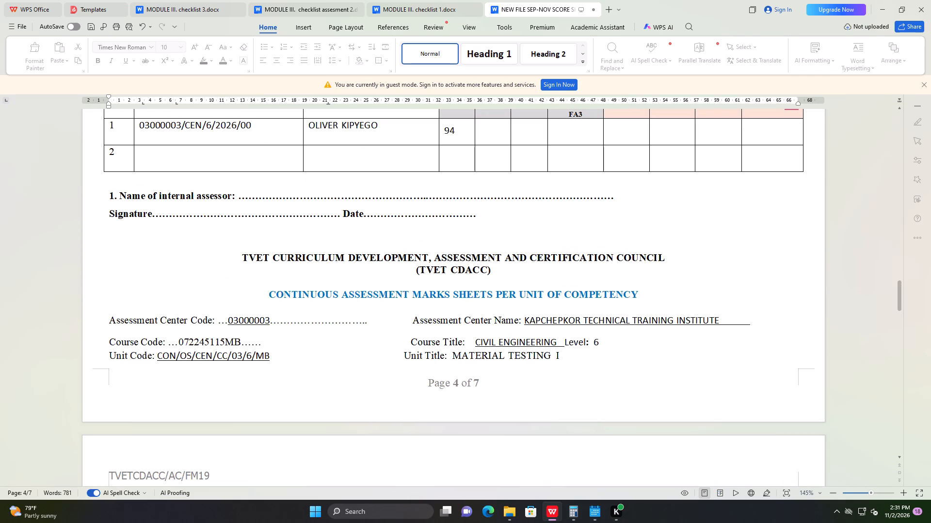
{"action": "left_click", "coordinate": [393, 235]}
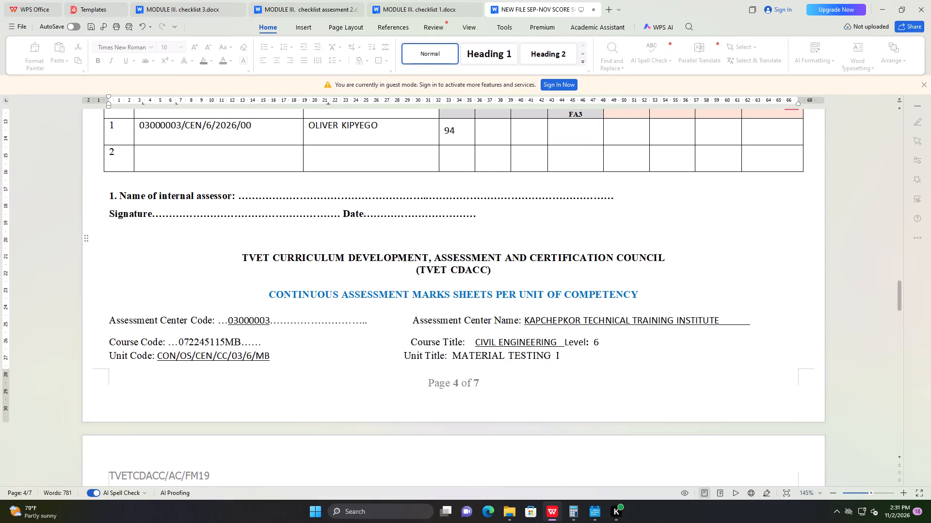
{"action": "key", "text": "Return"}
{"action": "key", "text": "Return"}
{"action": "key", "text": "Return"}
{"action": "key", "text": "Return"}
{"action": "key", "text": "Return"}
{"action": "key", "text": "Return"}
{"action": "key", "text": "Return"}
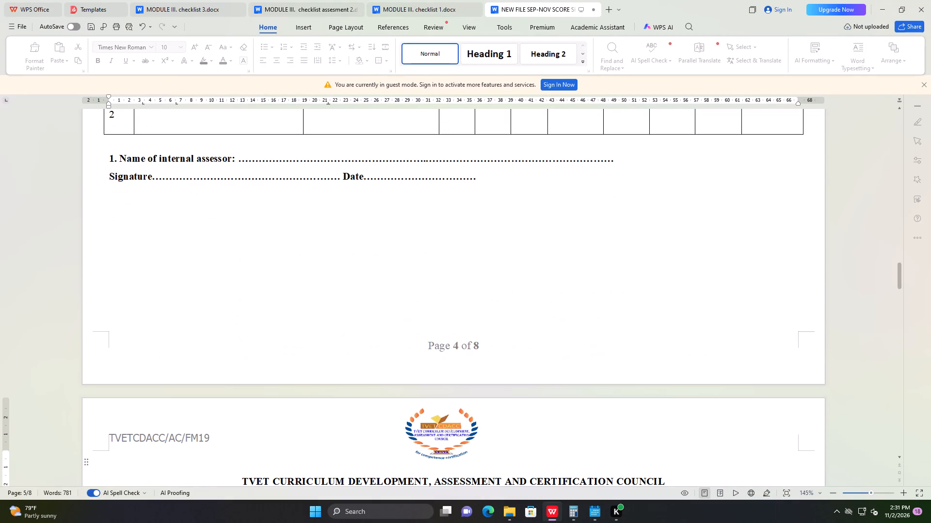
Examine the marks sheets on pages 3 and 4 for their page breaks and headings.
{"action": "scroll", "coordinate": [383, 246], "scroll_direction": "up", "scroll_amount": 9}
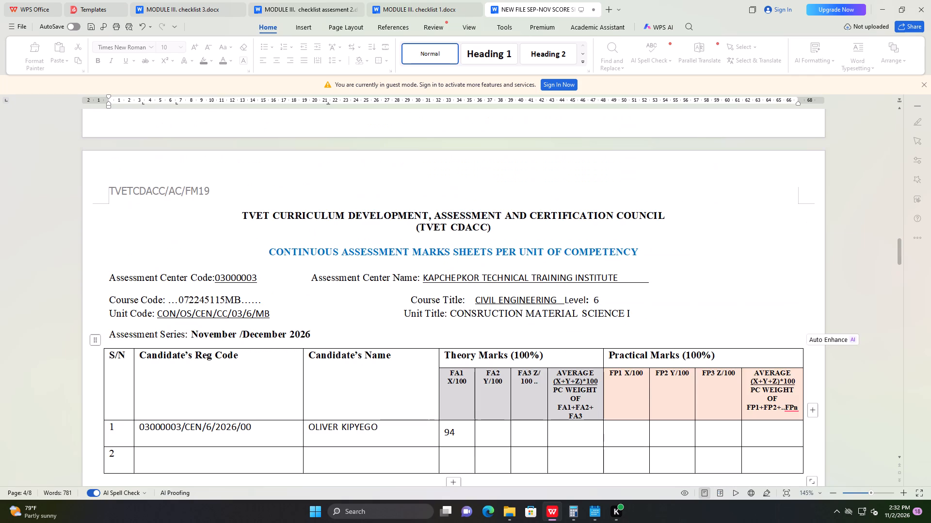
{"action": "scroll", "coordinate": [381, 248], "scroll_direction": "up", "scroll_amount": 11}
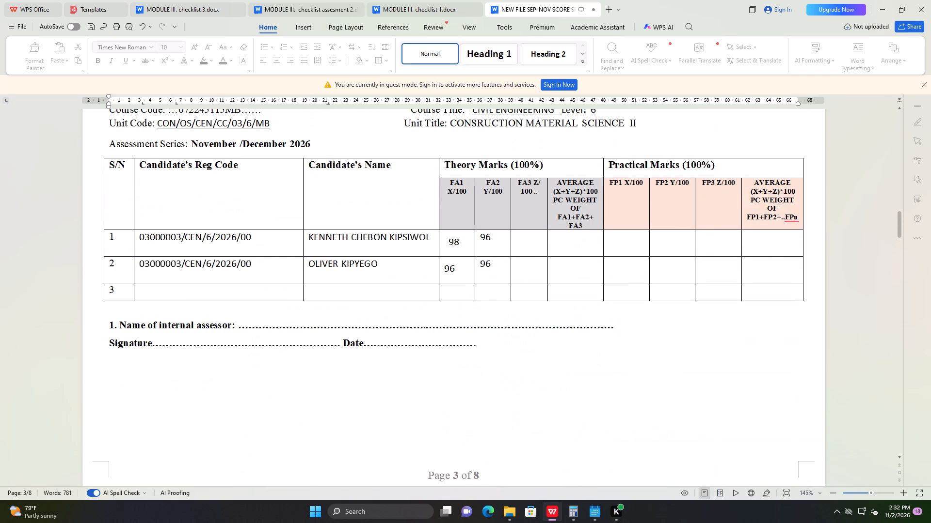
{"action": "scroll", "coordinate": [381, 248], "scroll_direction": "up", "scroll_amount": 4}
{"action": "scroll", "coordinate": [381, 249], "scroll_direction": "down", "scroll_amount": 4}
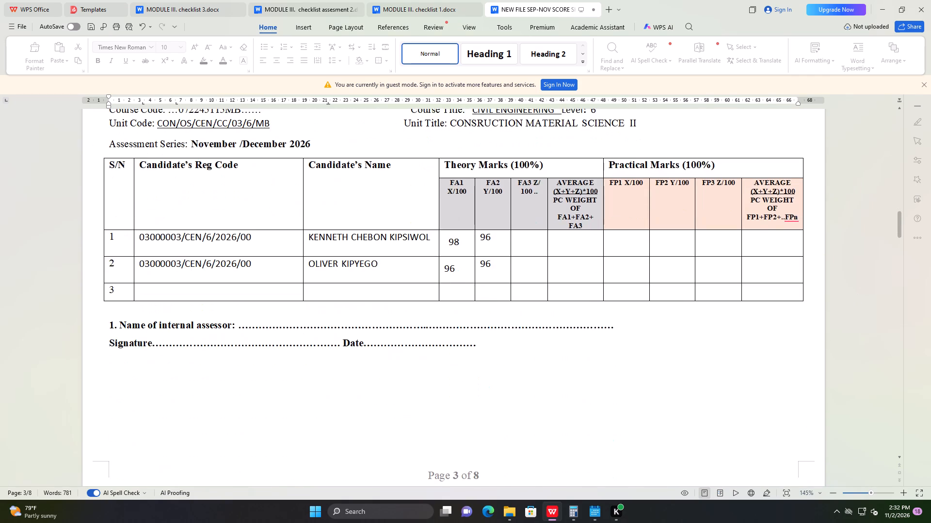
{"action": "scroll", "coordinate": [380, 250], "scroll_direction": "down", "scroll_amount": 7}
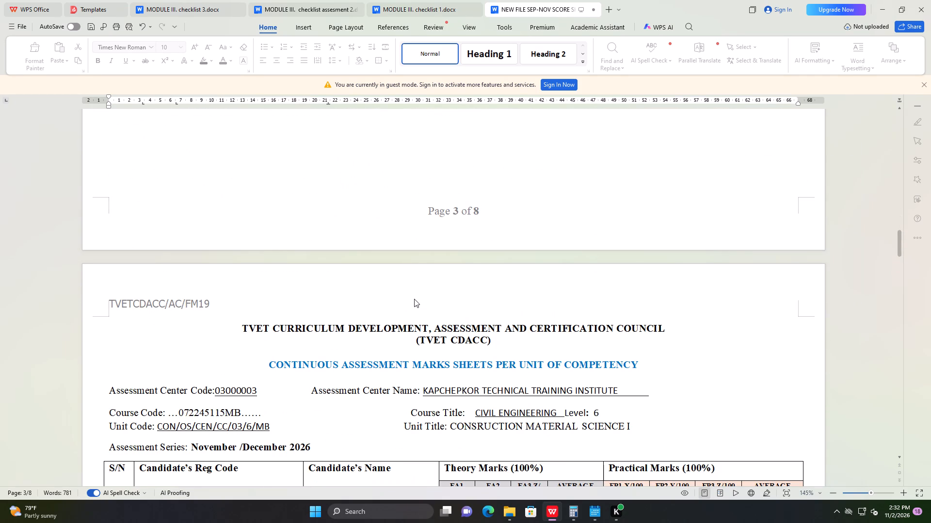
Copy the council logo from the top of page 5 and paste it above the Construction Material Science I heading on page 4.
{"action": "left_click", "coordinate": [414, 298]}
{"action": "left_click_drag", "start_coordinate": [413, 311], "coordinate": [401, 315]}
{"action": "left_click", "coordinate": [246, 328]}
{"action": "left_click", "coordinate": [244, 327]}
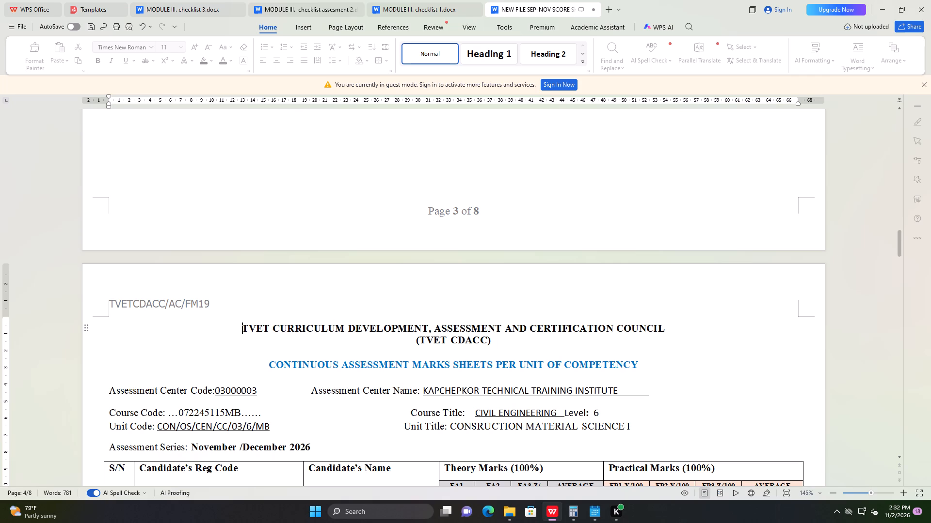
{"action": "scroll", "coordinate": [385, 387], "scroll_direction": "down", "scroll_amount": 14}
{"action": "left_click", "coordinate": [450, 400]}
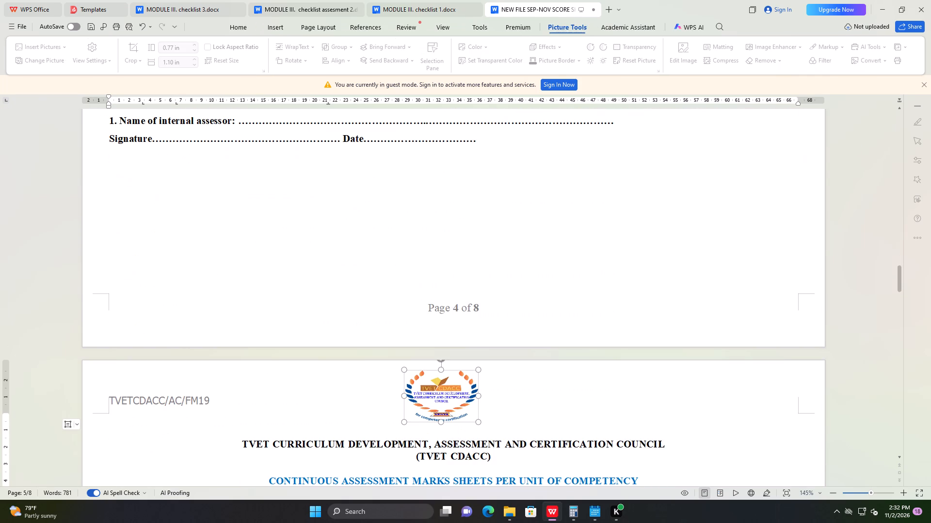
{"action": "key", "text": "ctrl+c"}
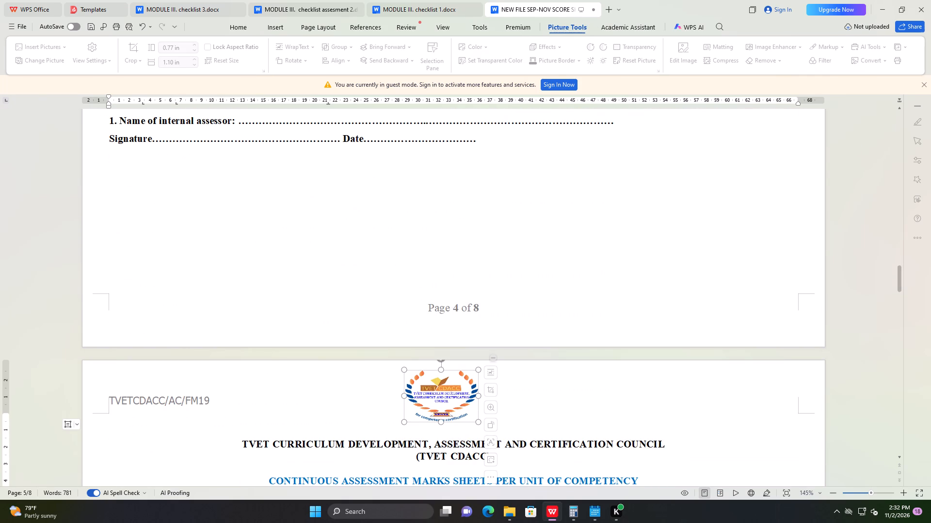
{"action": "scroll", "coordinate": [455, 384], "scroll_direction": "up", "scroll_amount": 12}
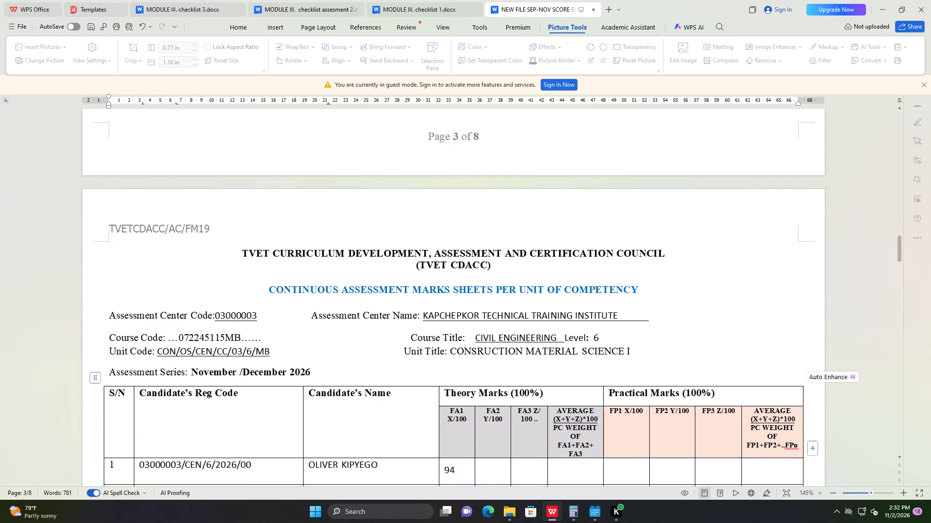
{"action": "left_click", "coordinate": [420, 225]}
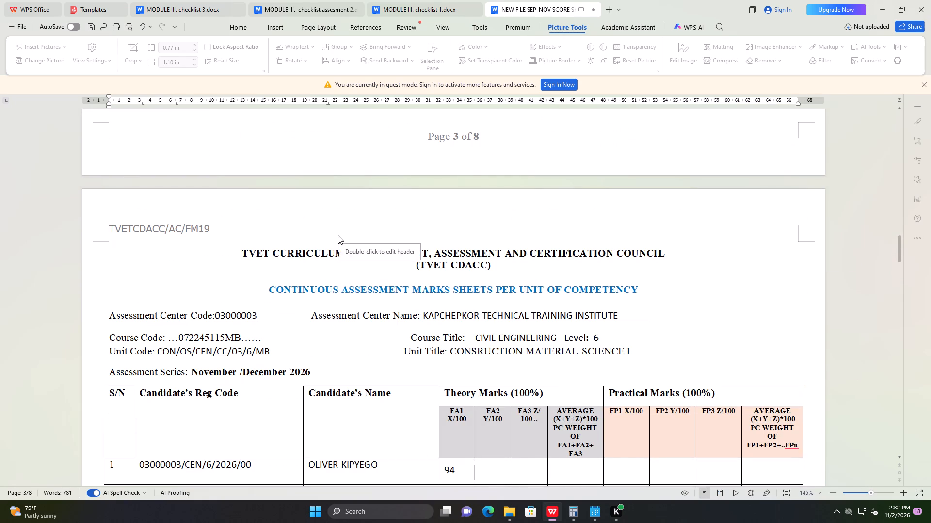
{"action": "left_click", "coordinate": [244, 246]}
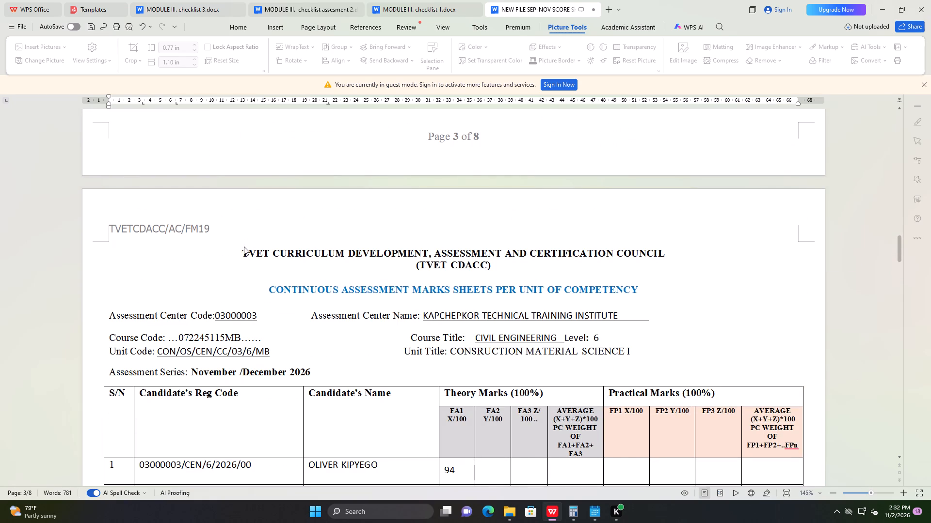
{"action": "left_click", "coordinate": [244, 251]}
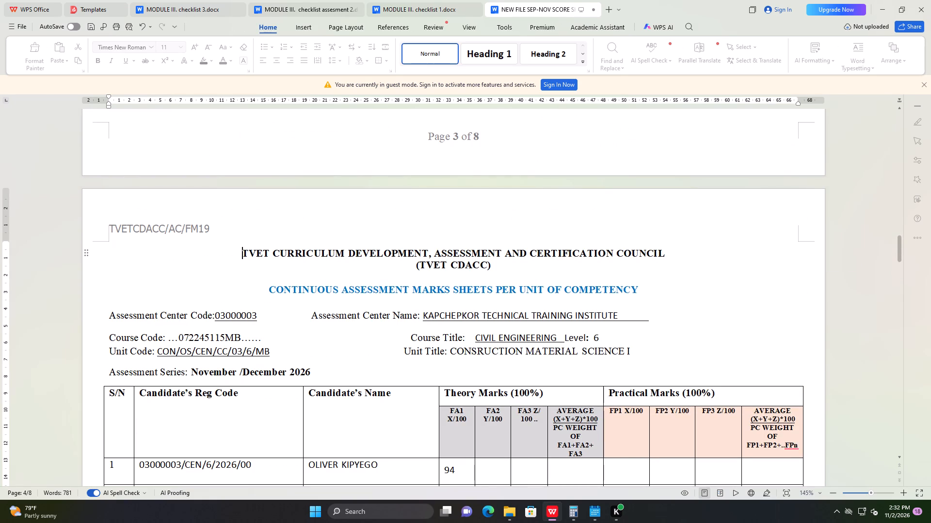
{"action": "key", "text": "BackSpace"}
{"action": "key", "text": "BackSpace"}
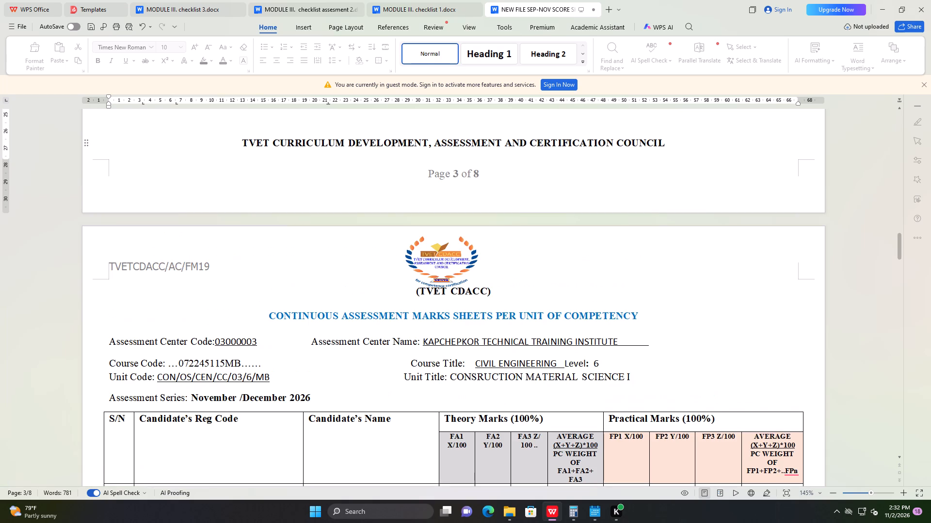
{"action": "key", "text": "Return"}
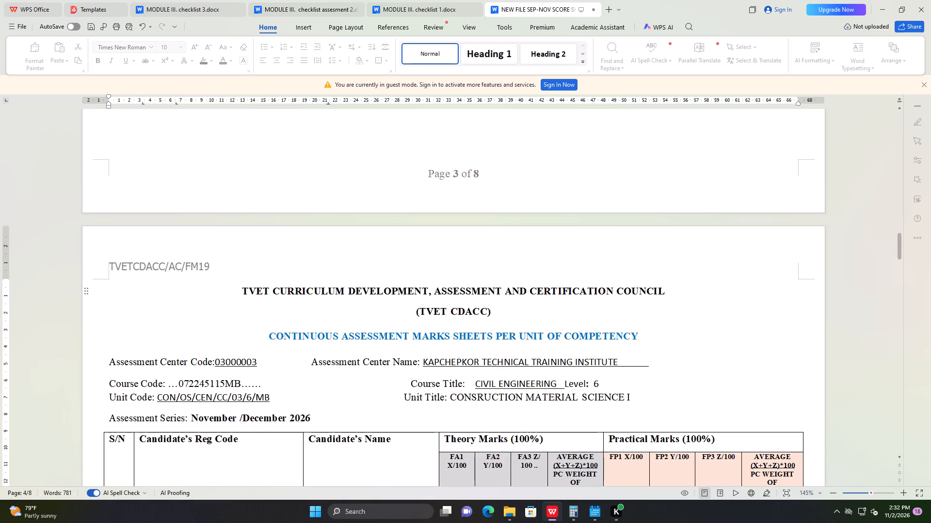
{"action": "key", "text": "ctrl+v"}
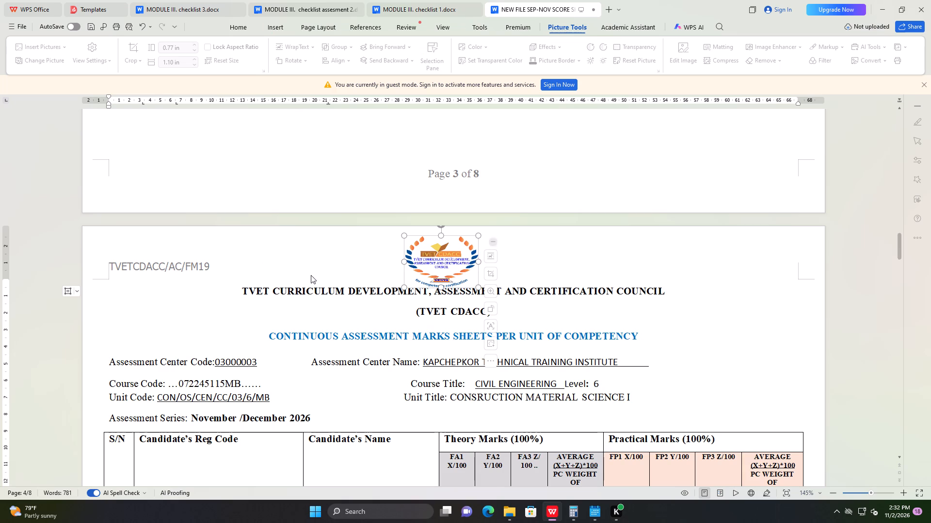
{"action": "left_click", "coordinate": [321, 270]}
Review the marks sheets on pages 1 to 4, checking the logos, tables and page breaks.
{"action": "scroll", "coordinate": [379, 332], "scroll_direction": "up", "scroll_amount": 4}
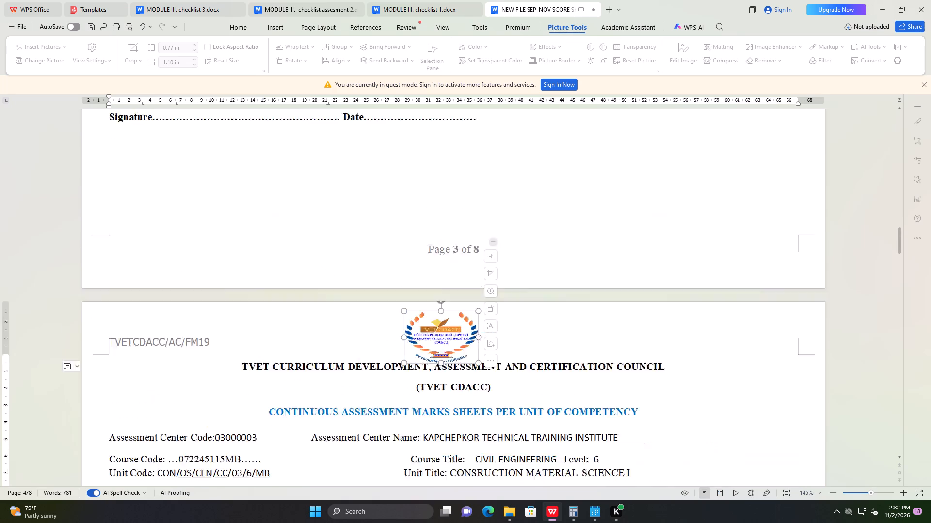
{"action": "scroll", "coordinate": [381, 335], "scroll_direction": "up", "scroll_amount": 15}
{"action": "scroll", "coordinate": [380, 325], "scroll_direction": "up", "scroll_amount": 7}
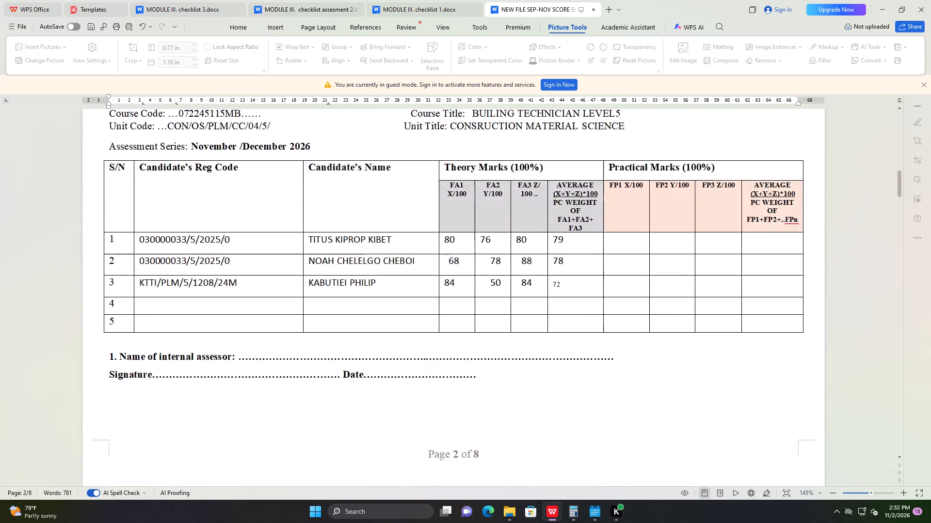
{"action": "scroll", "coordinate": [380, 323], "scroll_direction": "up", "scroll_amount": 20}
{"action": "scroll", "coordinate": [380, 323], "scroll_direction": "up", "scroll_amount": 9}
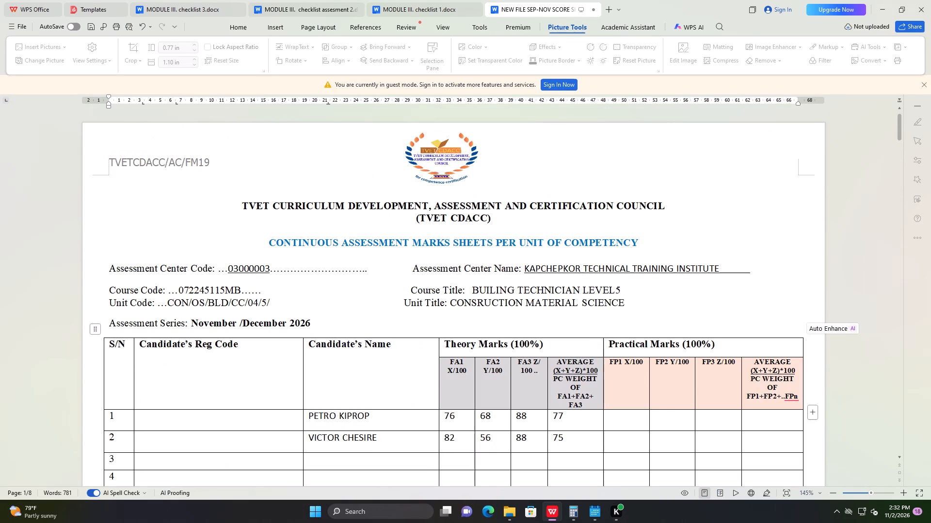
{"action": "scroll", "coordinate": [361, 348], "scroll_direction": "down", "scroll_amount": 8}
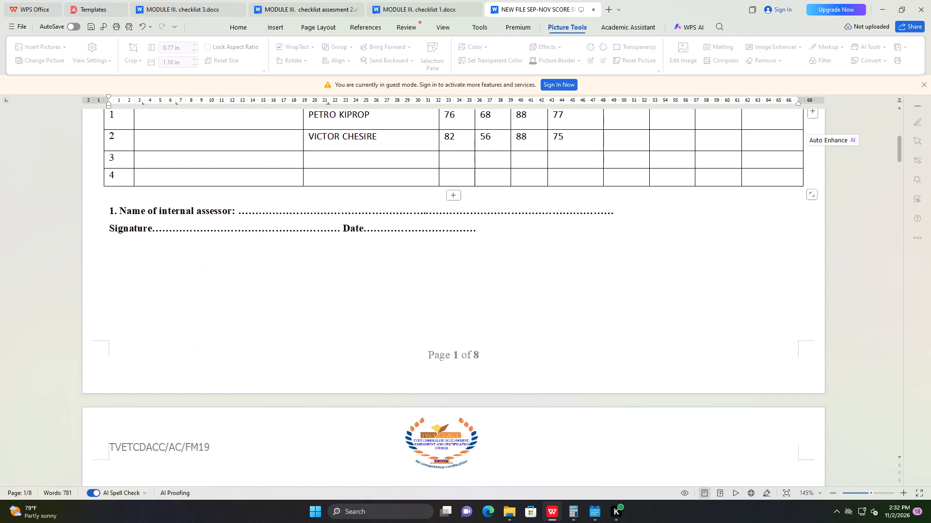
{"action": "scroll", "coordinate": [363, 345], "scroll_direction": "down", "scroll_amount": 9}
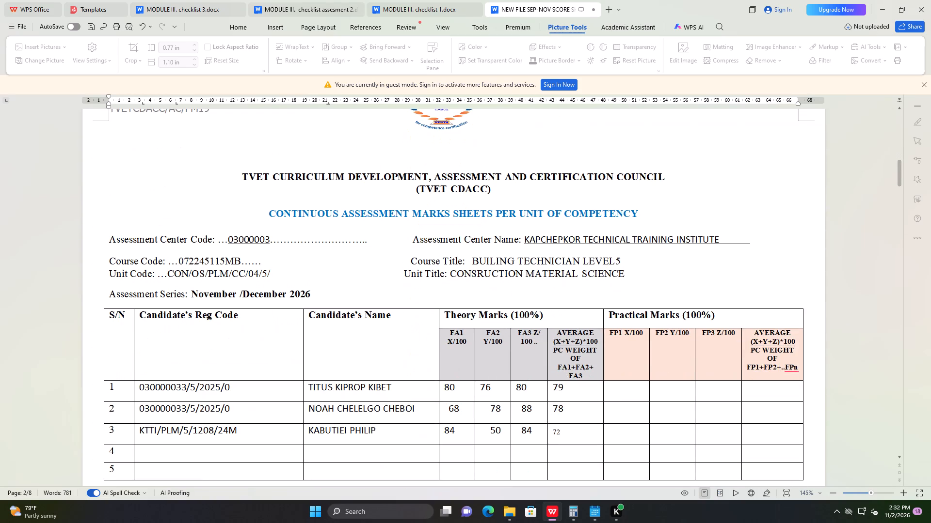
{"action": "scroll", "coordinate": [363, 345], "scroll_direction": "down", "scroll_amount": 11}
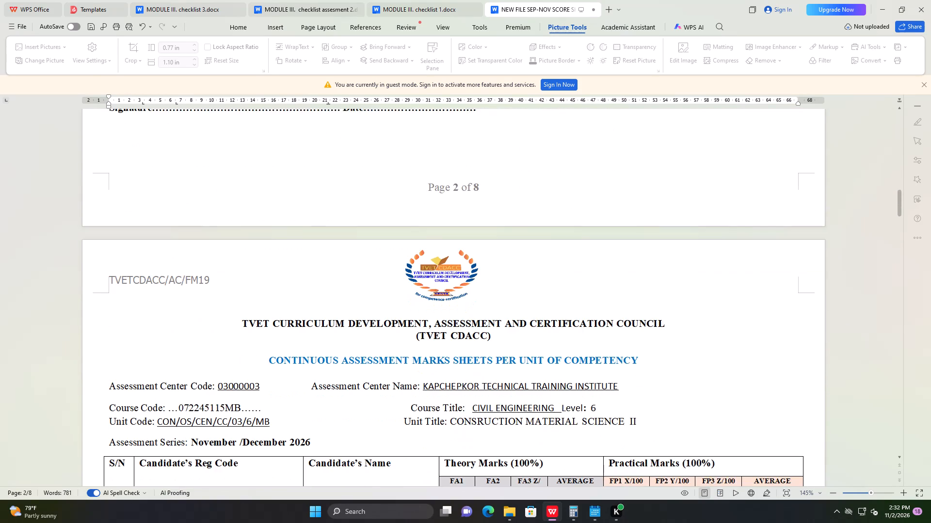
{"action": "scroll", "coordinate": [363, 345], "scroll_direction": "down", "scroll_amount": 11}
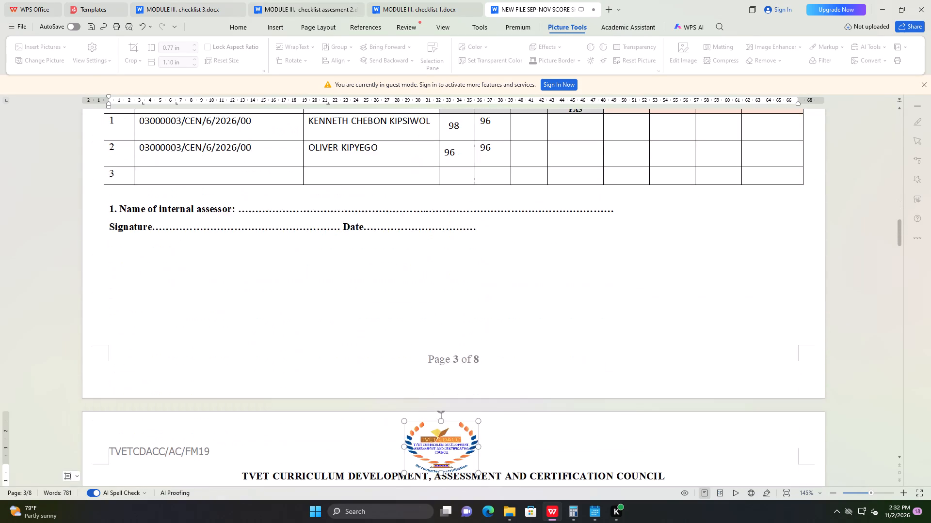
{"action": "scroll", "coordinate": [363, 345], "scroll_direction": "down", "scroll_amount": 3}
{"action": "left_click", "coordinate": [363, 345]}
{"action": "scroll", "coordinate": [363, 345], "scroll_direction": "down", "scroll_amount": 3}
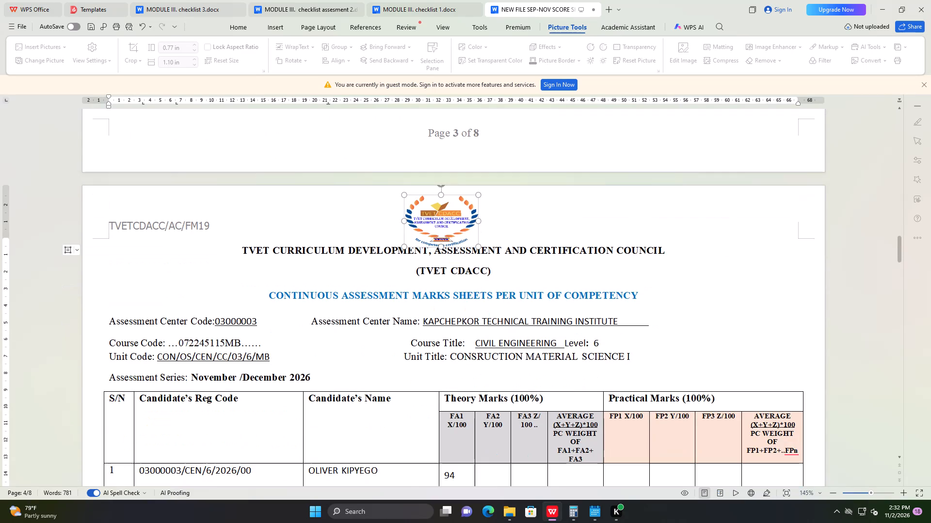
{"action": "scroll", "coordinate": [361, 346], "scroll_direction": "down", "scroll_amount": 7}
{"action": "left_click", "coordinate": [356, 372]}
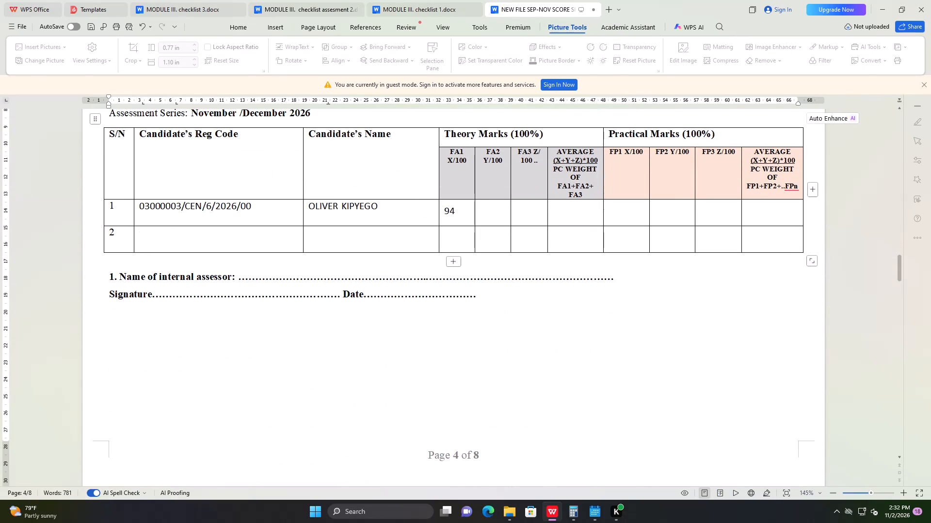
Delete surplus blank lines above the council heading of the Apply Workshop Technology Skills sheet on page 6.
{"action": "scroll", "coordinate": [357, 368], "scroll_direction": "down", "scroll_amount": 12}
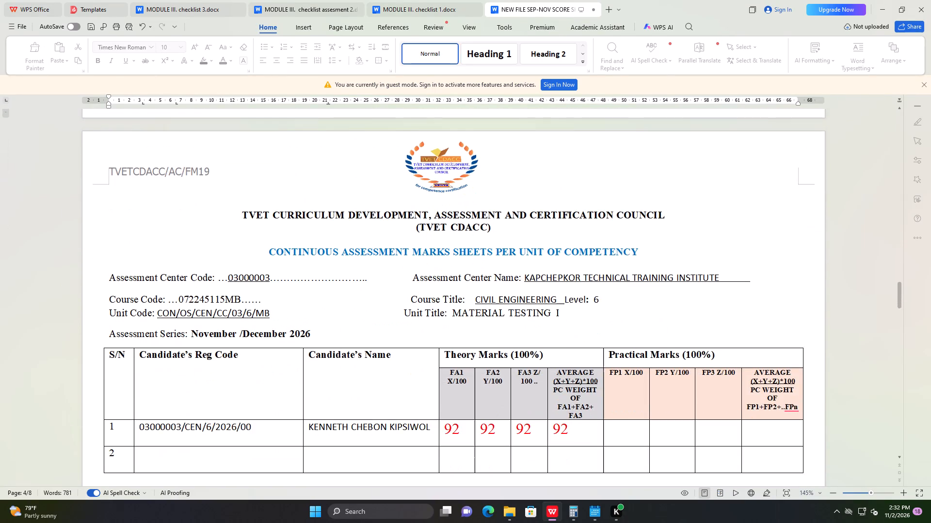
{"action": "scroll", "coordinate": [360, 356], "scroll_direction": "down", "scroll_amount": 16}
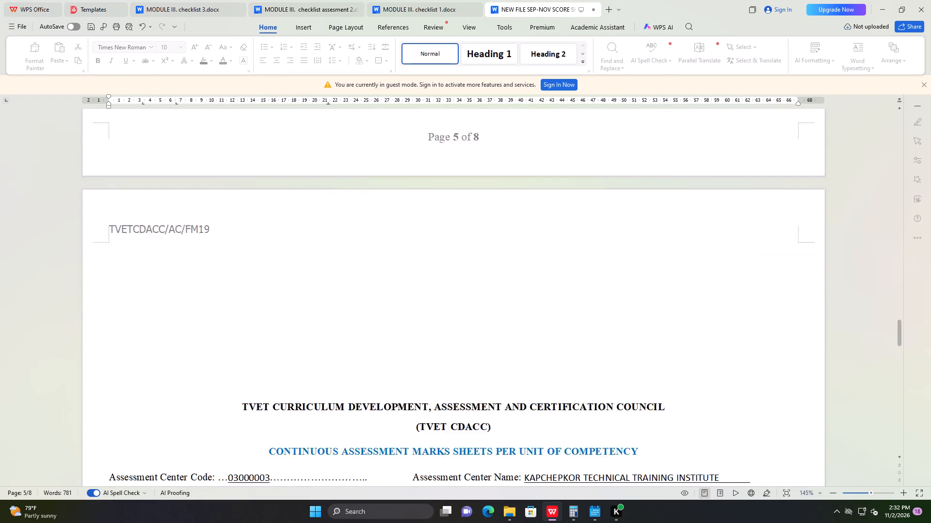
{"action": "scroll", "coordinate": [359, 354], "scroll_direction": "down", "scroll_amount": 1}
{"action": "left_click", "coordinate": [359, 261]}
{"action": "scroll", "coordinate": [357, 263], "scroll_direction": "up", "scroll_amount": 4}
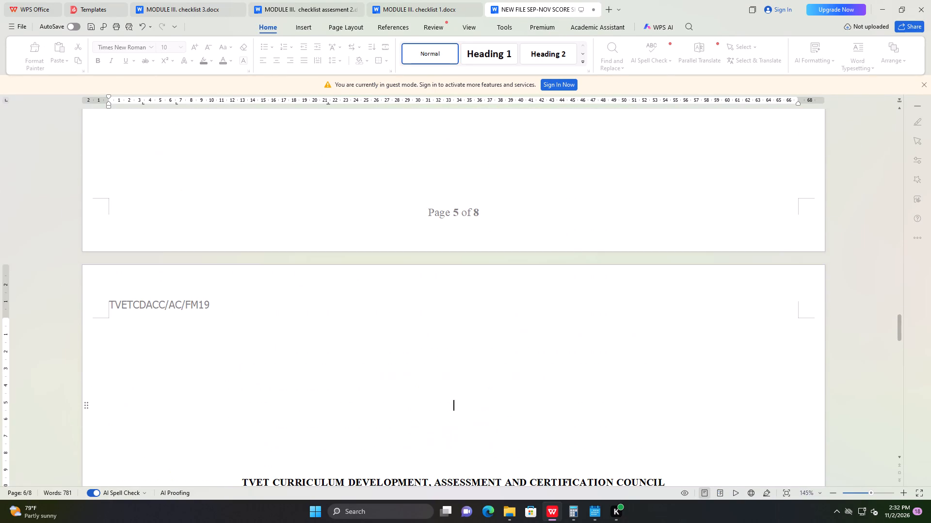
{"action": "key", "text": "BackSpace"}
{"action": "key", "text": "BackSpace"}
{"action": "key", "text": "BackSpace"}
{"action": "key", "text": "BackSpace"}
{"action": "key", "text": "BackSpace"}
{"action": "key", "text": "BackSpace"}
{"action": "key", "text": "BackSpace"}
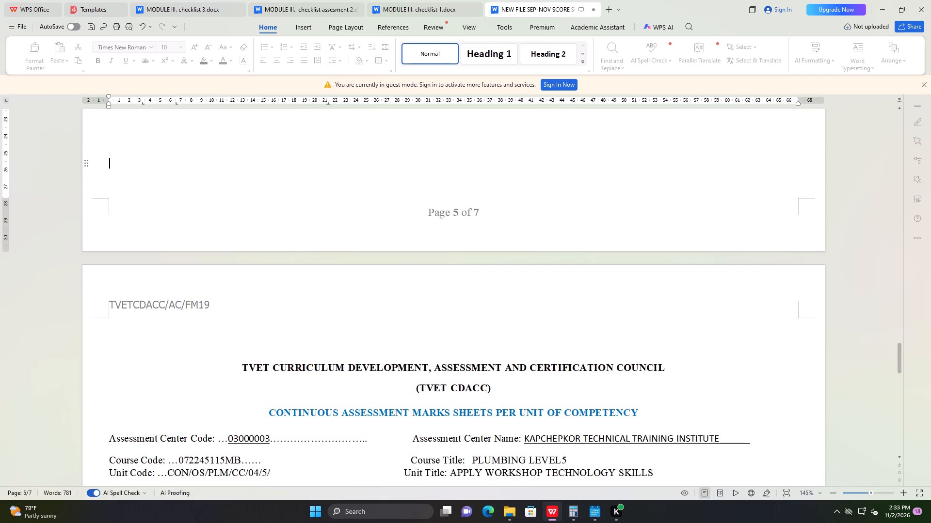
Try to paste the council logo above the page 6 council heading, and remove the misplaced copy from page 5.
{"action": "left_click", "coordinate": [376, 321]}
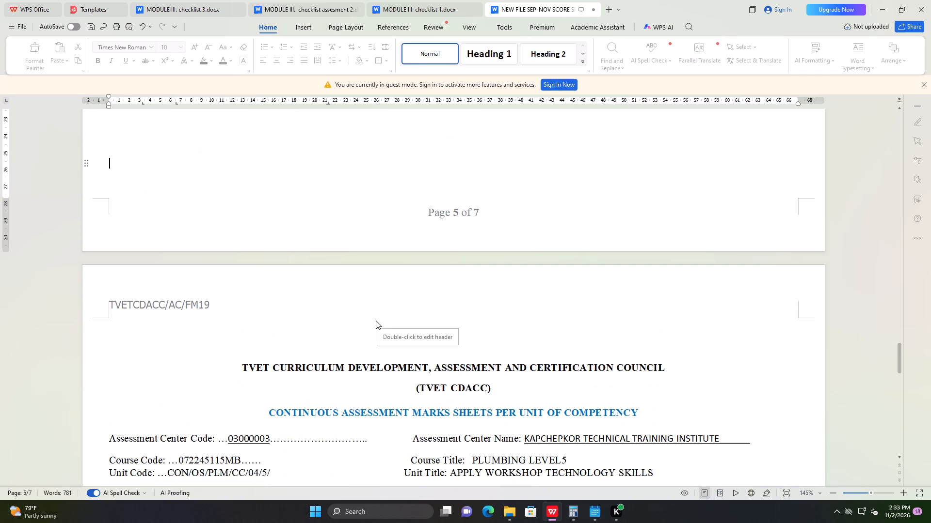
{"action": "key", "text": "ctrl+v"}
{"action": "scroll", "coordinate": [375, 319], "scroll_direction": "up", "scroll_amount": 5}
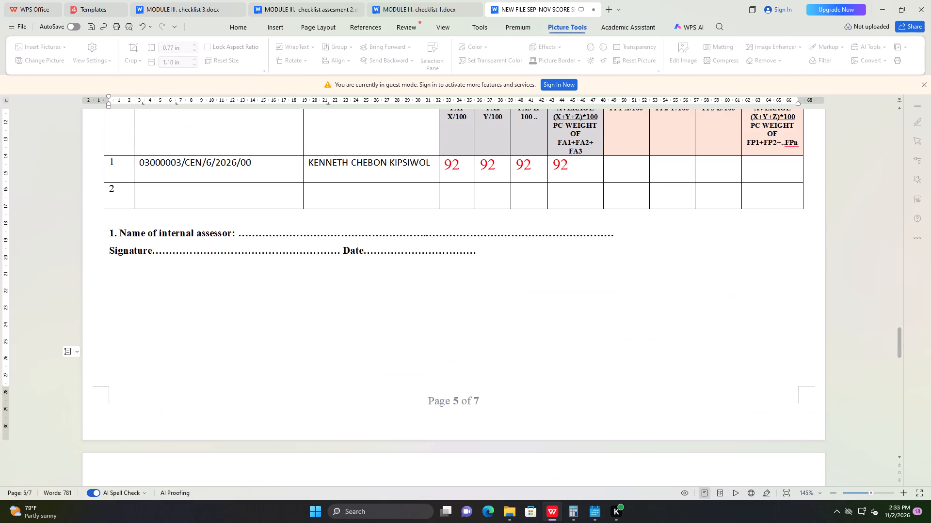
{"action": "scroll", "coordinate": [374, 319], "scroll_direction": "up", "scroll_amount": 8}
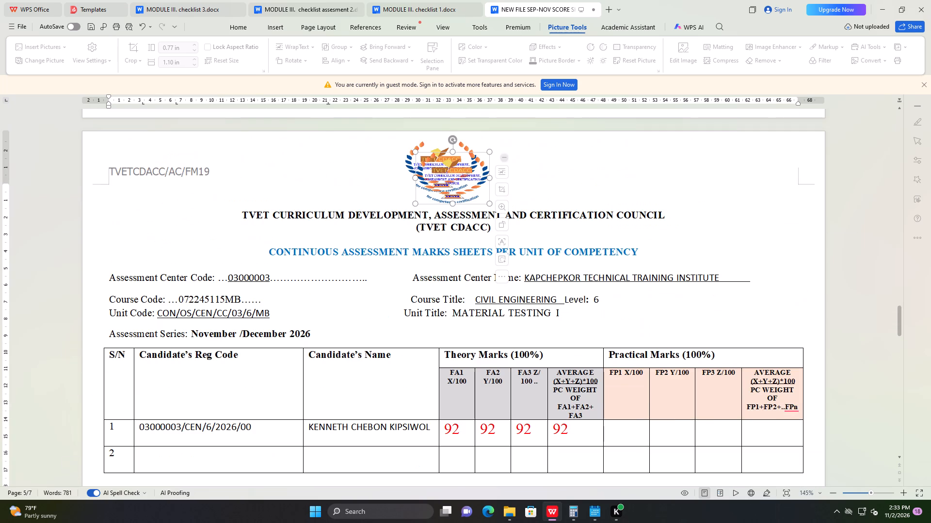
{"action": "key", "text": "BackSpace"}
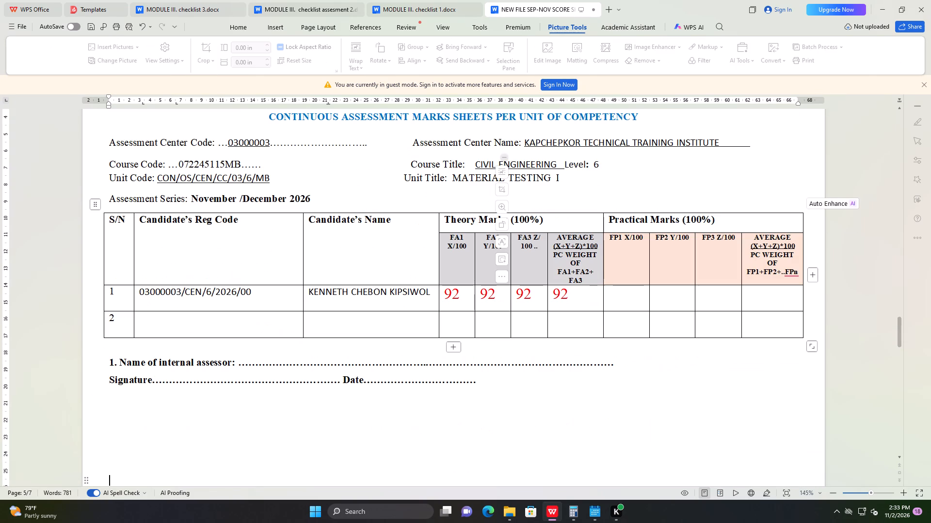
Paste the council logo above the council heading of the Apply Workshop Technology Skills sheet on page 6.
{"action": "scroll", "coordinate": [369, 317], "scroll_direction": "up", "scroll_amount": 5}
{"action": "scroll", "coordinate": [363, 323], "scroll_direction": "down", "scroll_amount": 6}
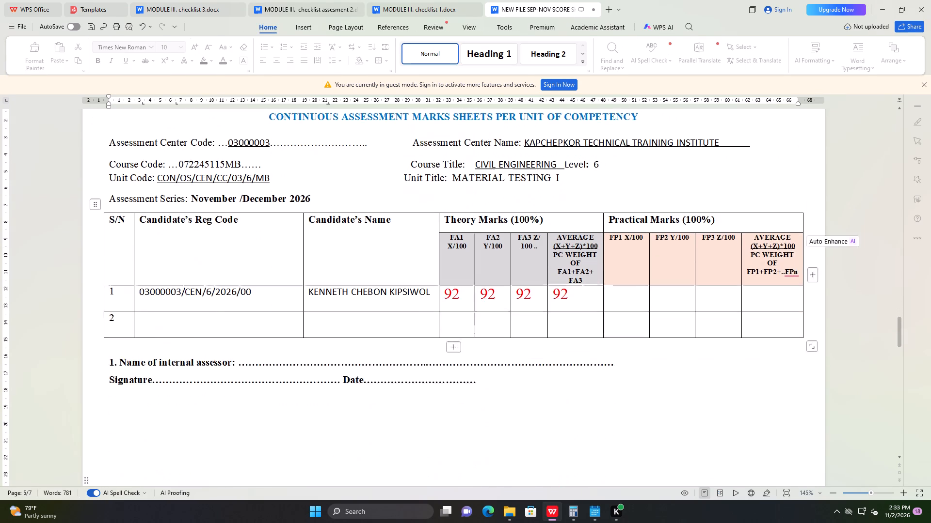
{"action": "scroll", "coordinate": [363, 322], "scroll_direction": "down", "scroll_amount": 13}
{"action": "left_click", "coordinate": [320, 351]}
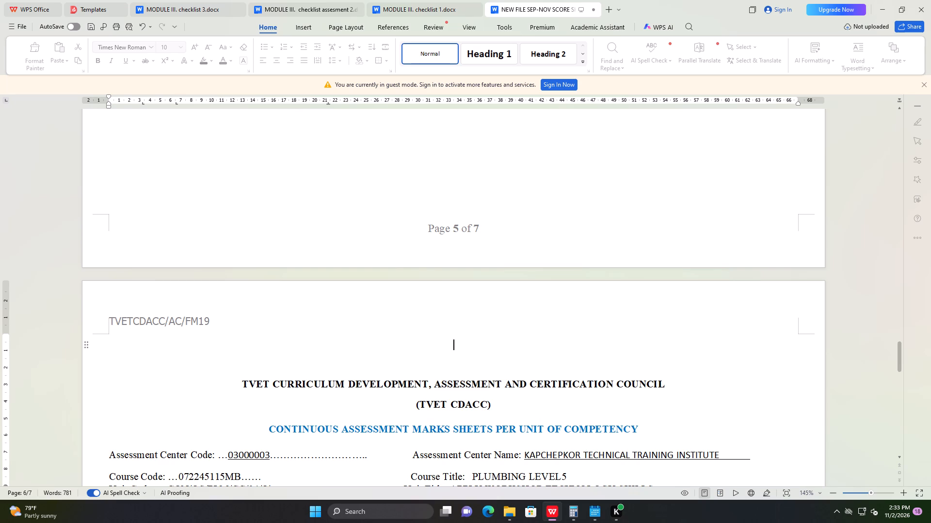
{"action": "key", "text": "ctrl+v"}
{"action": "left_click", "coordinate": [344, 339]}
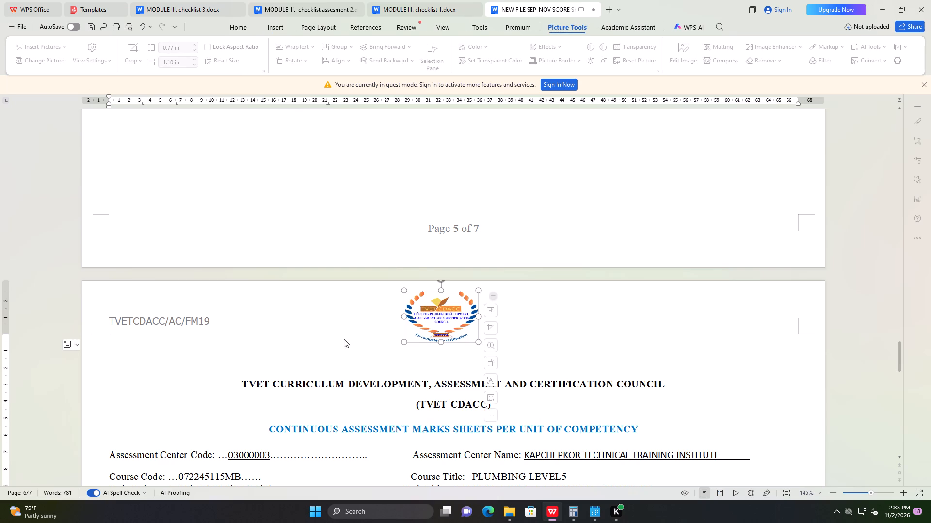
Reset the first line of the page 6 council heading to left alignment.
{"action": "left_click", "coordinate": [244, 382]}
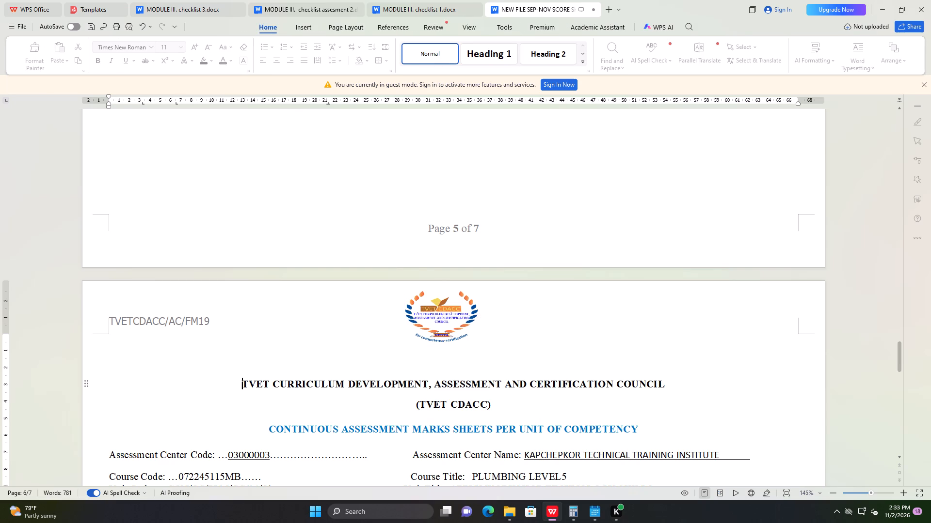
{"action": "key", "text": "BackSpace"}
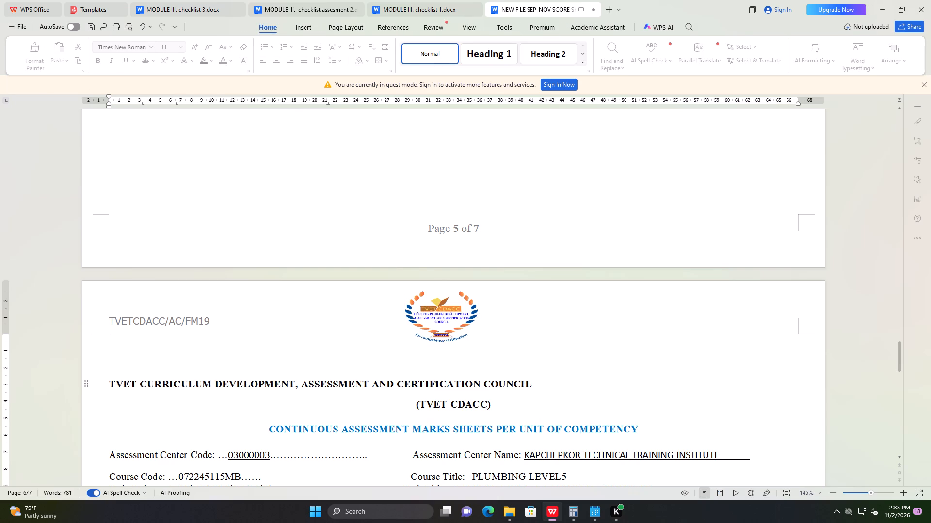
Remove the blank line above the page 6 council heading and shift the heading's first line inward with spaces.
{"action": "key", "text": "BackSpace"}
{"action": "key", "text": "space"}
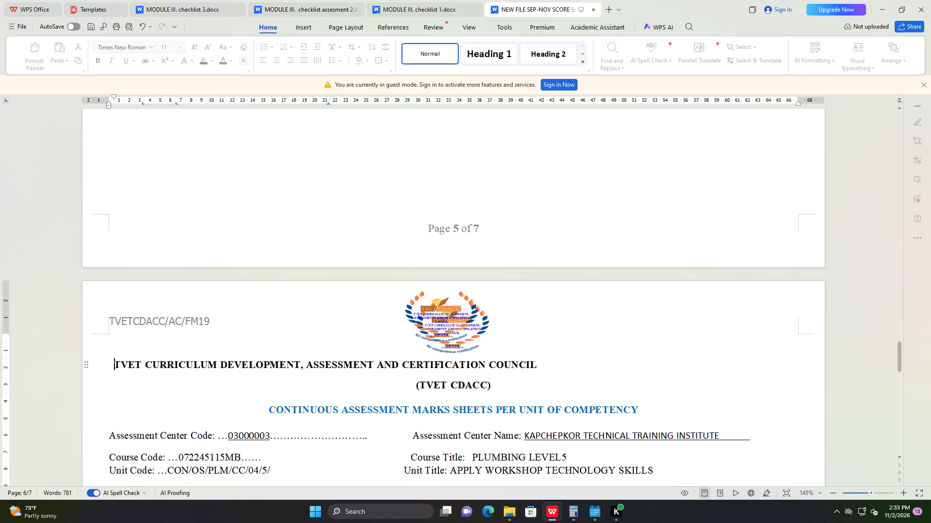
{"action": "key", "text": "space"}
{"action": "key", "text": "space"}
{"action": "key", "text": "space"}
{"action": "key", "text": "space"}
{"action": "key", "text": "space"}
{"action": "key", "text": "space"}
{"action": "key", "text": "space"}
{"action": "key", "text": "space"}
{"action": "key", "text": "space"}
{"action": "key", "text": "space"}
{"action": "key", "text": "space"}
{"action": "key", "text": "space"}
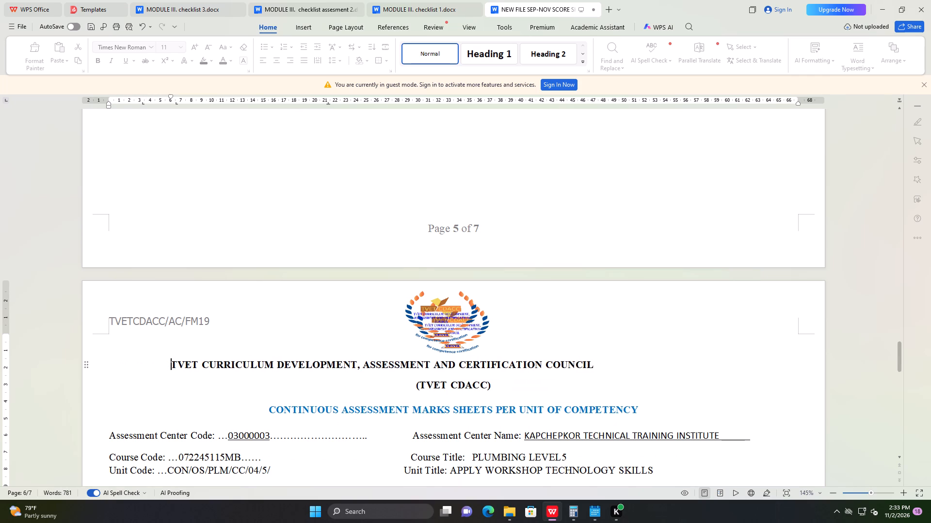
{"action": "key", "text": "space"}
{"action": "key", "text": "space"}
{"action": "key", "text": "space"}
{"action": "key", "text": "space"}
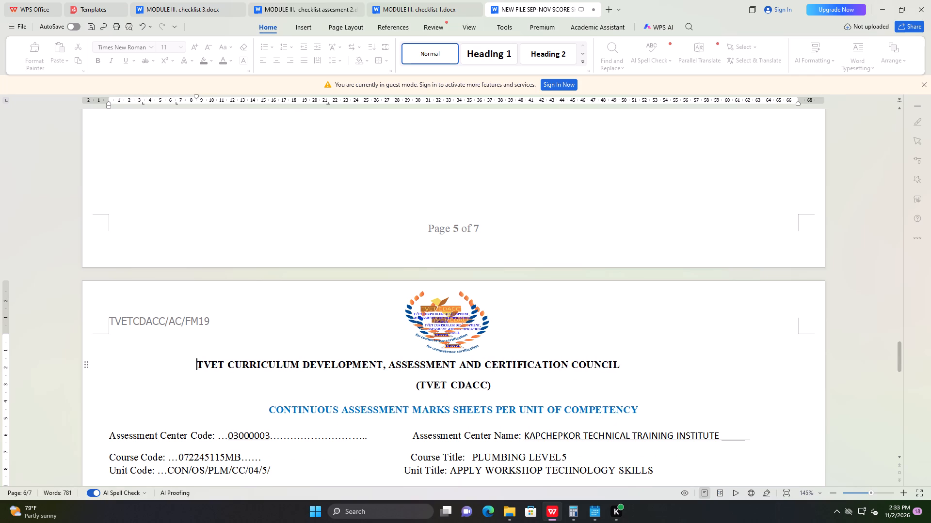
Review the marks sheets on pages 1 to 7, comparing their logos, headings and page breaks with page 6.
{"action": "scroll", "coordinate": [264, 375], "scroll_direction": "up", "scroll_amount": 19}
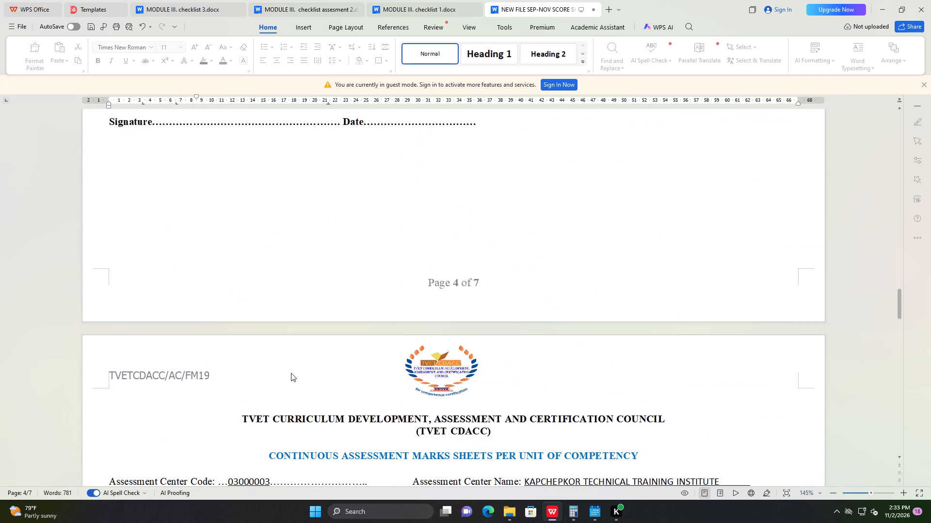
{"action": "scroll", "coordinate": [291, 373], "scroll_direction": "up", "scroll_amount": 19}
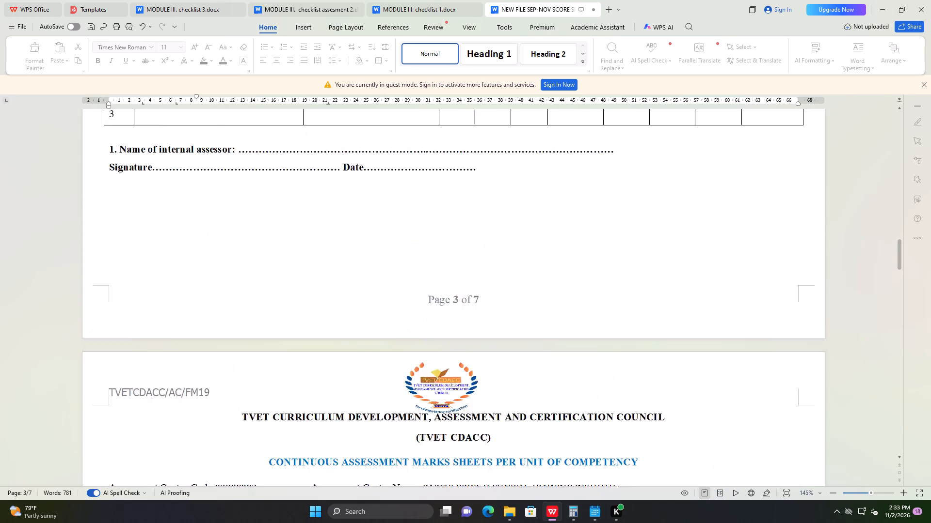
{"action": "scroll", "coordinate": [291, 369], "scroll_direction": "up", "scroll_amount": 17}
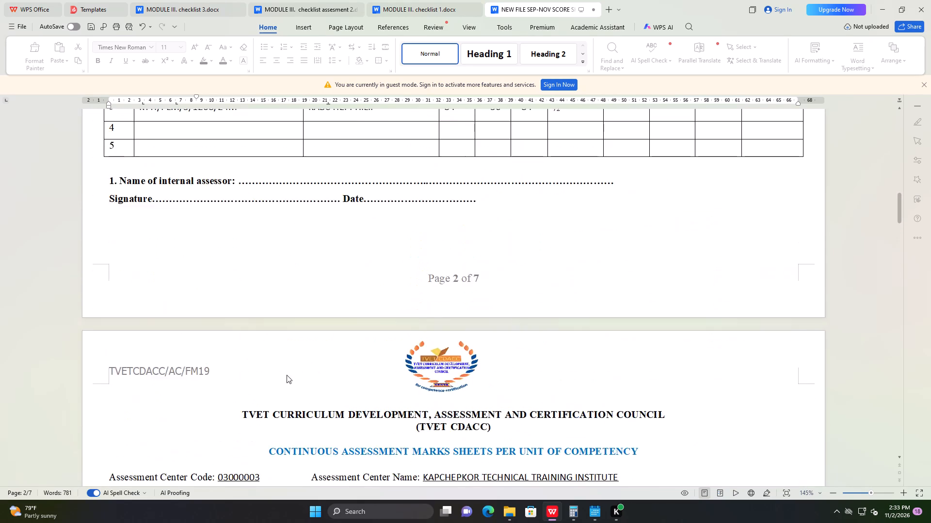
{"action": "scroll", "coordinate": [287, 375], "scroll_direction": "up", "scroll_amount": 11}
{"action": "scroll", "coordinate": [288, 372], "scroll_direction": "up", "scroll_amount": 12}
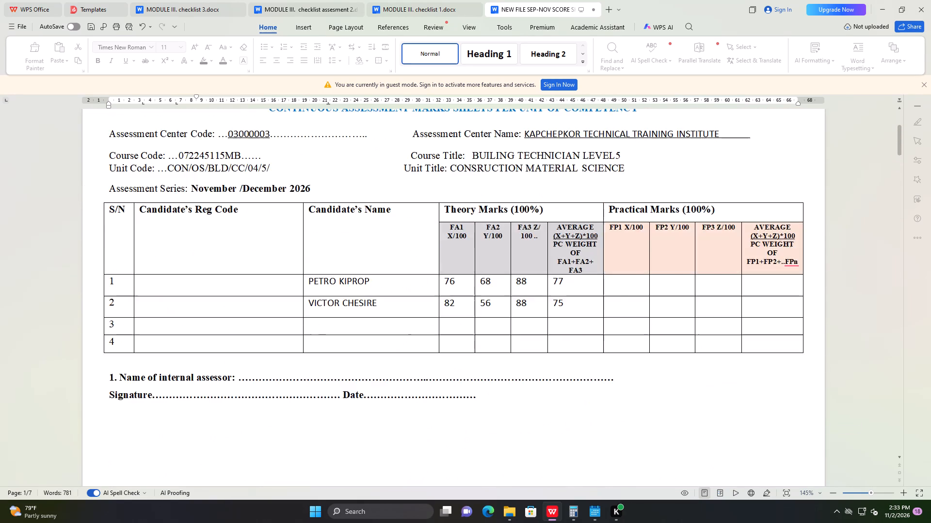
{"action": "scroll", "coordinate": [286, 372], "scroll_direction": "up", "scroll_amount": 11}
{"action": "scroll", "coordinate": [285, 368], "scroll_direction": "down", "scroll_amount": 12}
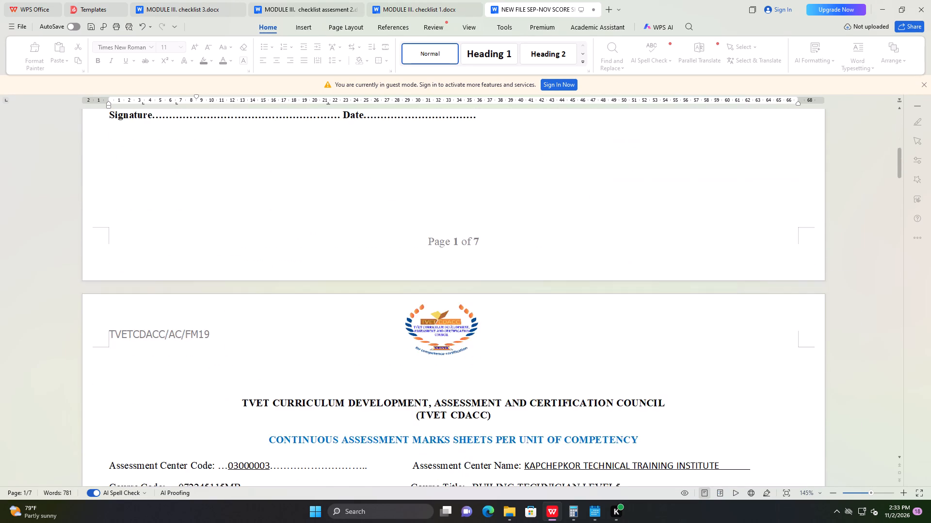
{"action": "scroll", "coordinate": [280, 372], "scroll_direction": "down", "scroll_amount": 20}
{"action": "scroll", "coordinate": [280, 372], "scroll_direction": "down", "scroll_amount": 11}
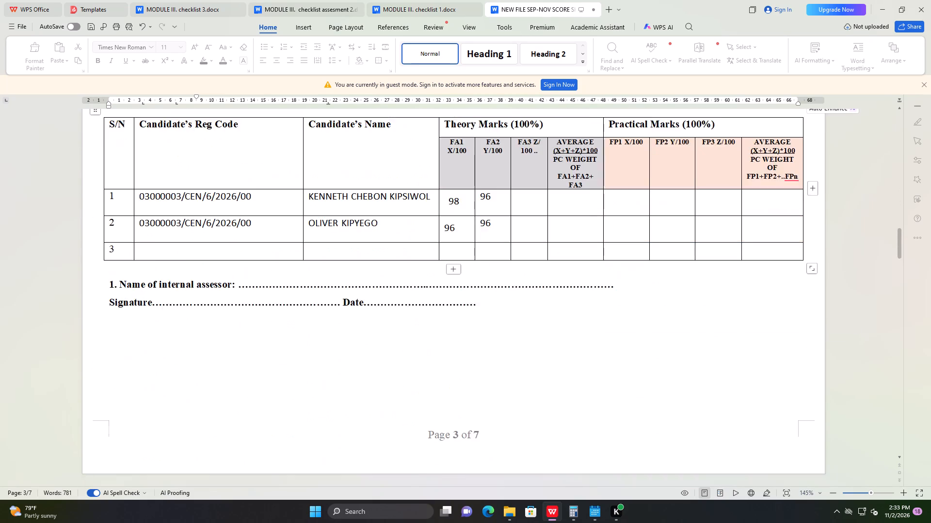
{"action": "scroll", "coordinate": [257, 361], "scroll_direction": "down", "scroll_amount": 20}
{"action": "scroll", "coordinate": [257, 361], "scroll_direction": "down", "scroll_amount": 9}
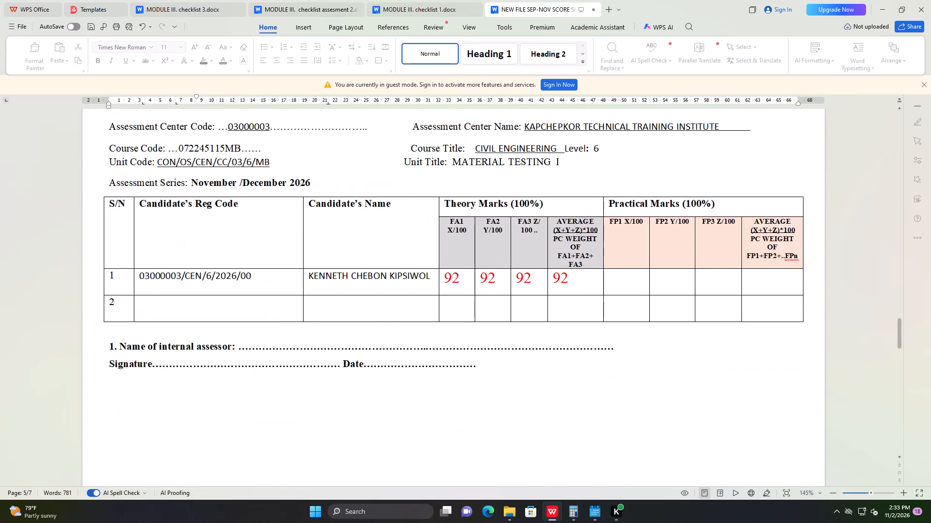
{"action": "scroll", "coordinate": [251, 368], "scroll_direction": "down", "scroll_amount": 7}
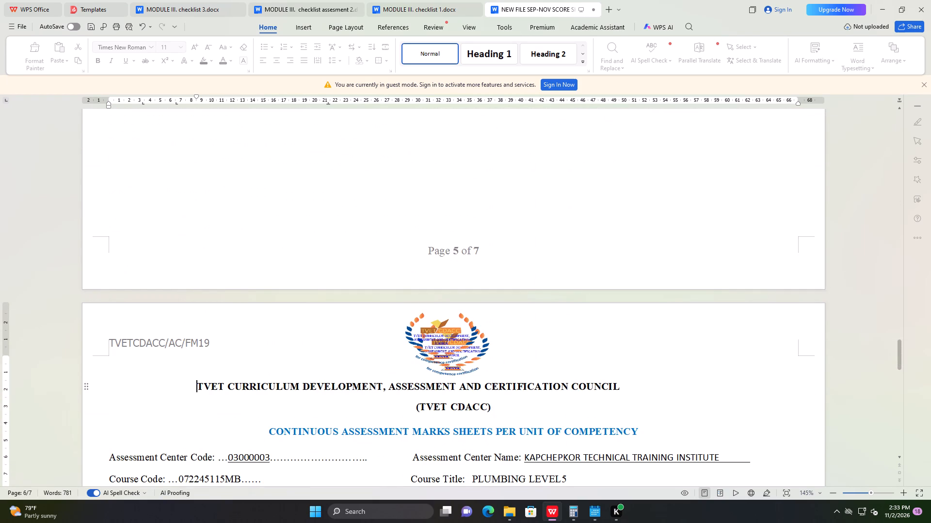
{"action": "scroll", "coordinate": [341, 373], "scroll_direction": "down", "scroll_amount": 15}
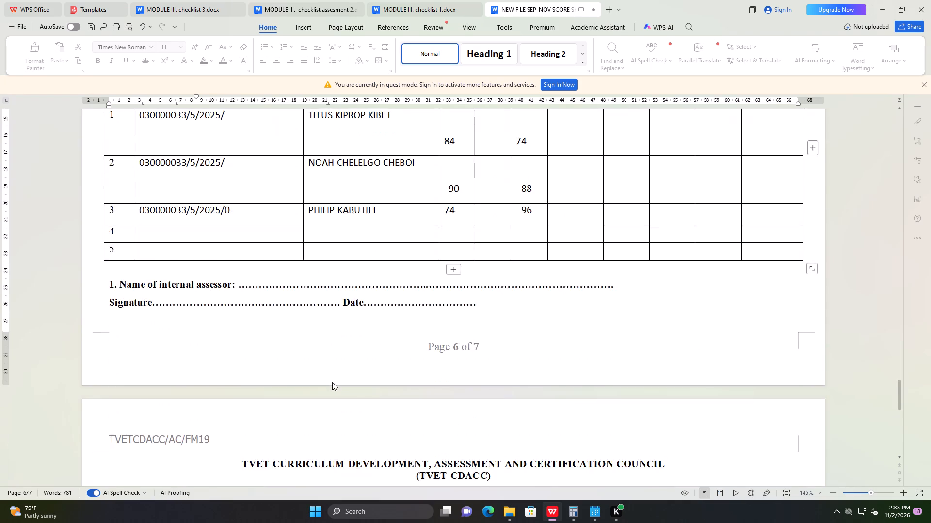
{"action": "scroll", "coordinate": [332, 382], "scroll_direction": "down", "scroll_amount": 4}
{"action": "scroll", "coordinate": [332, 382], "scroll_direction": "up", "scroll_amount": 14}
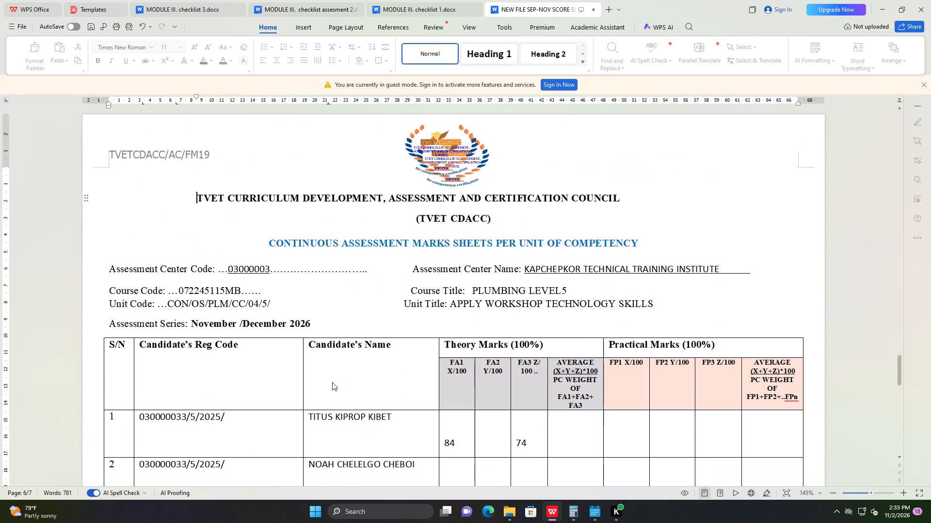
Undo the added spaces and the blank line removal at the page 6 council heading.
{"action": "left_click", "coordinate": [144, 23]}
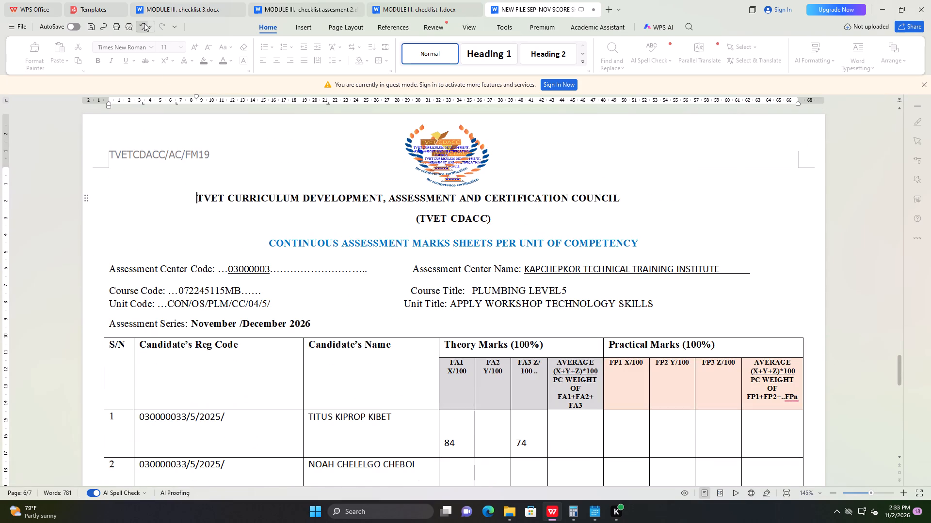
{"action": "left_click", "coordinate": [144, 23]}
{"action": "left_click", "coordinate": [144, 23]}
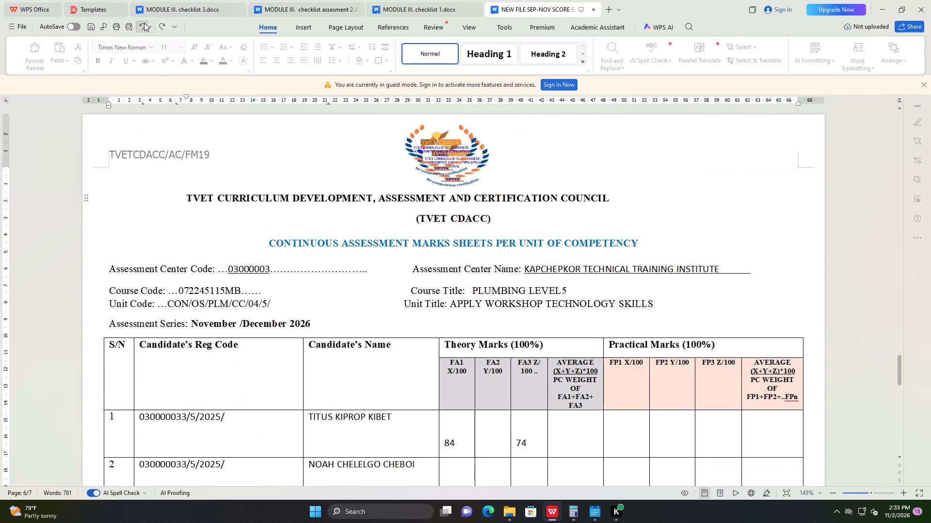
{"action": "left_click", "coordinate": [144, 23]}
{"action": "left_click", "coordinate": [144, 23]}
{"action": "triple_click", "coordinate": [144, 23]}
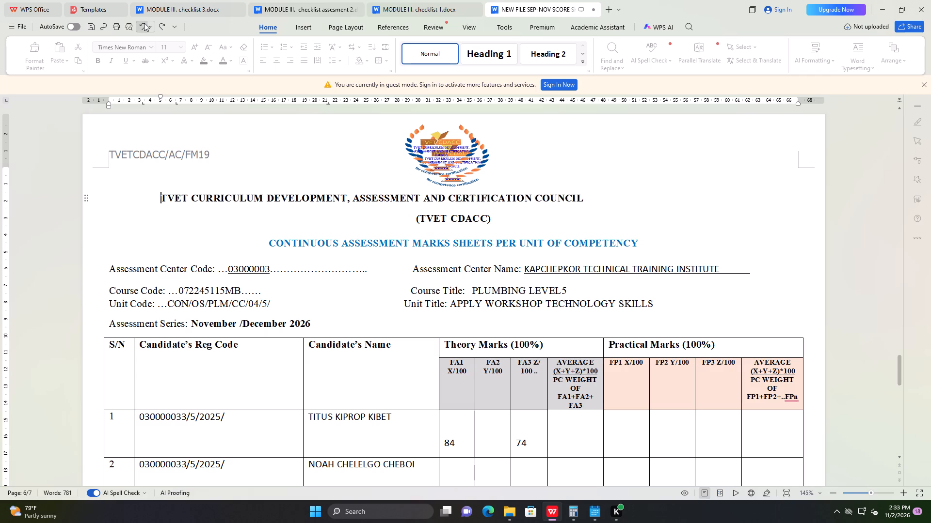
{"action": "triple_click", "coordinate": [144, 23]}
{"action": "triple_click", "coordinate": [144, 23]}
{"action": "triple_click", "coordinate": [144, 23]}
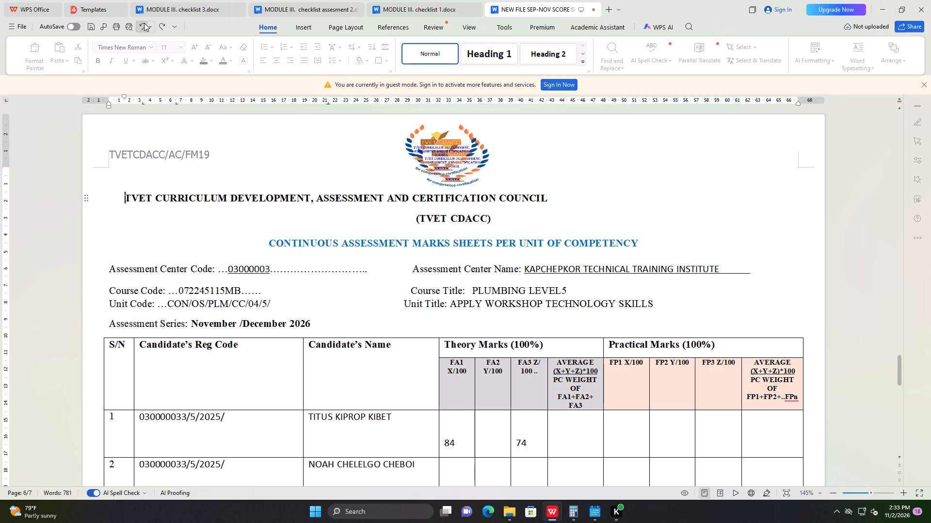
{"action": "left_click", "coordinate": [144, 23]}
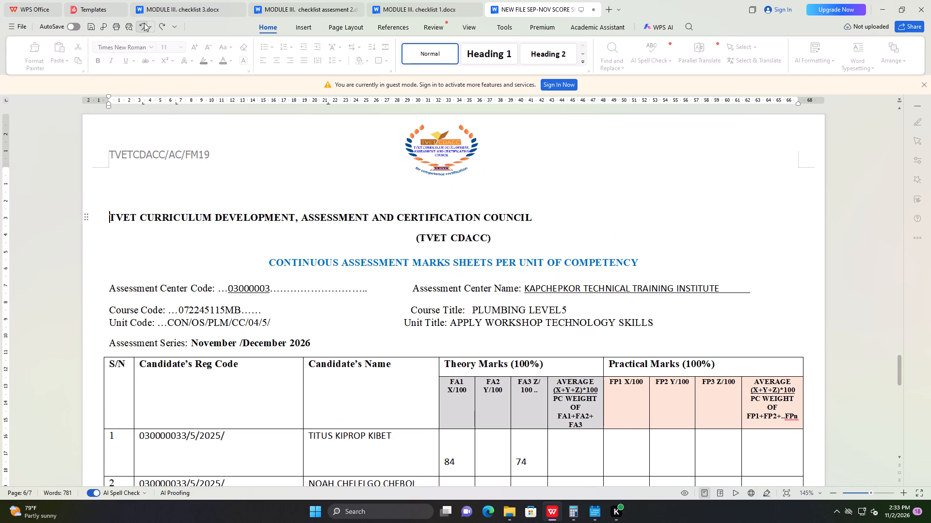
Examine the marks sheets on pages 6 and 7 for their logos, page break and empty table rows.
{"action": "scroll", "coordinate": [146, 29], "scroll_direction": "down", "scroll_amount": 4}
{"action": "scroll", "coordinate": [311, 184], "scroll_direction": "down", "scroll_amount": 9}
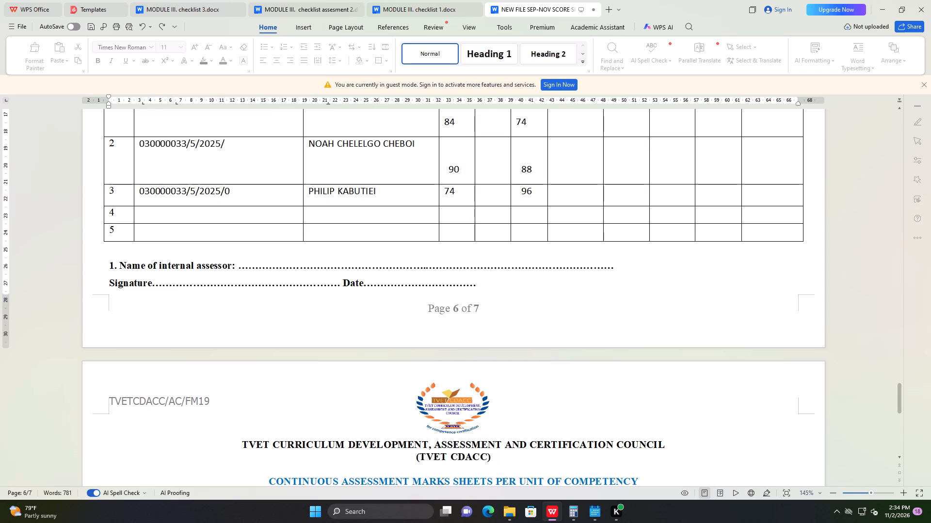
{"action": "scroll", "coordinate": [375, 242], "scroll_direction": "down", "scroll_amount": 6}
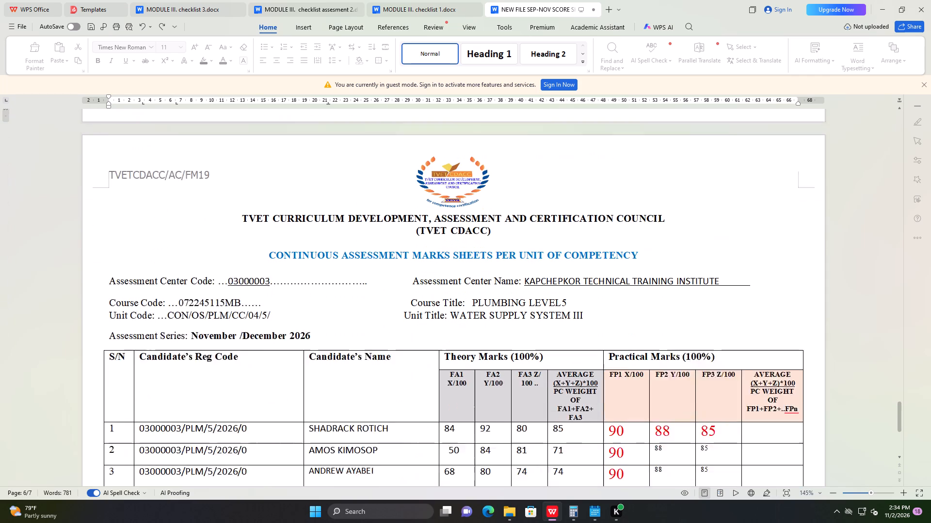
{"action": "scroll", "coordinate": [375, 238], "scroll_direction": "down", "scroll_amount": 6}
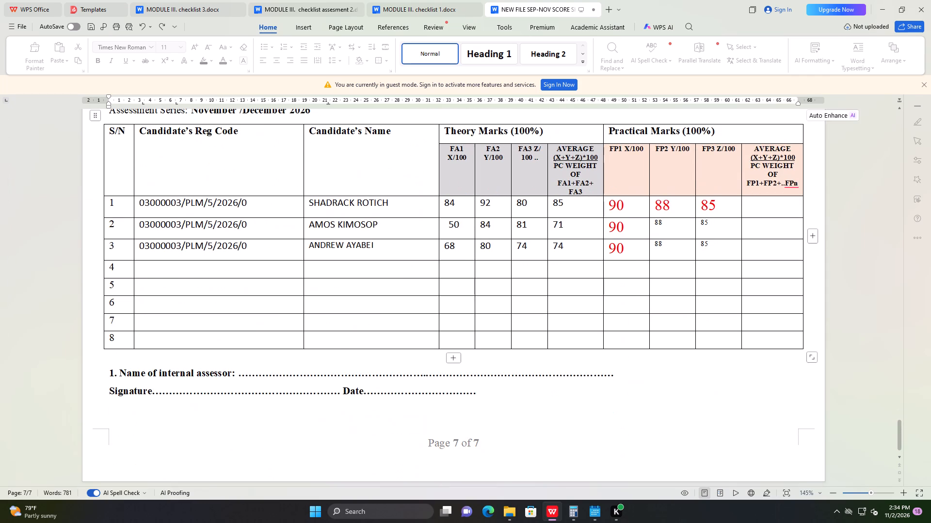
Delete the empty rows 5 to 8 from the page 7 marks table.
{"action": "left_click_drag", "start_coordinate": [374, 346], "coordinate": [355, 288]}
{"action": "right_click", "coordinate": [355, 288]}
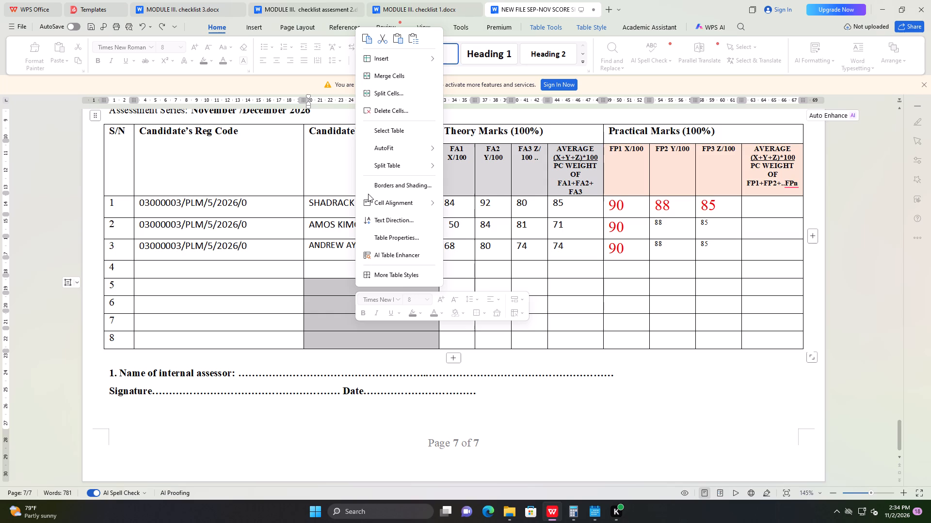
{"action": "left_click", "coordinate": [401, 115]}
{"action": "left_click", "coordinate": [429, 251]}
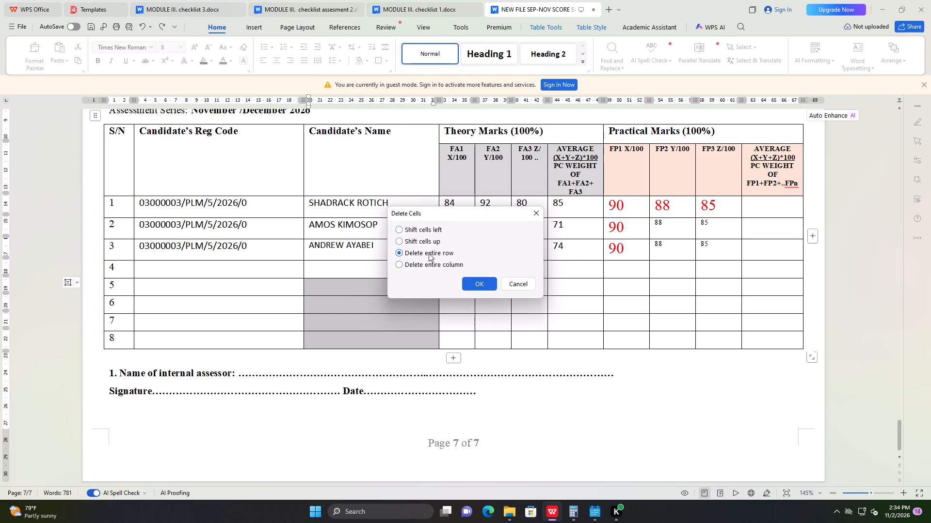
{"action": "left_click", "coordinate": [478, 283]}
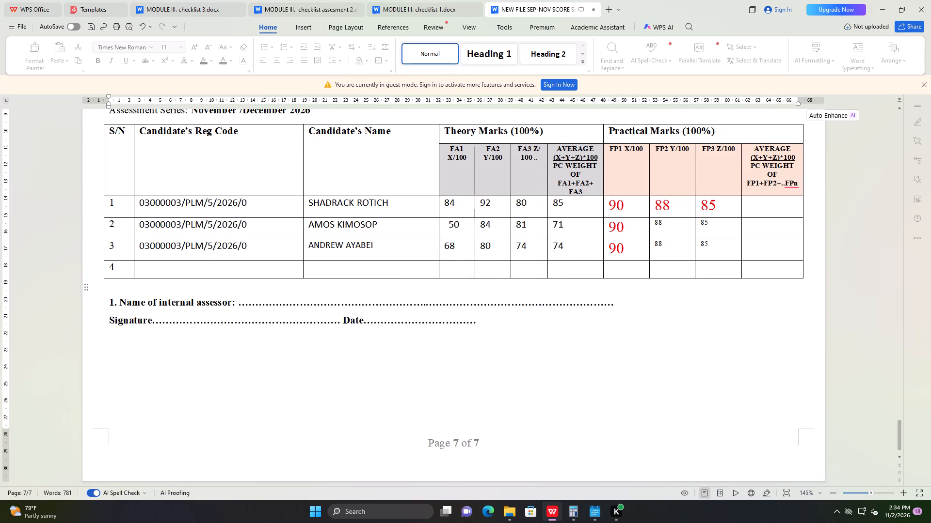
Calculate the first candidate's practical average in Calculator by adding 90, 88 and 85 and dividing by 3.
{"action": "scroll", "coordinate": [398, 313], "scroll_direction": "down", "scroll_amount": 9}
{"action": "scroll", "coordinate": [384, 319], "scroll_direction": "up", "scroll_amount": 2}
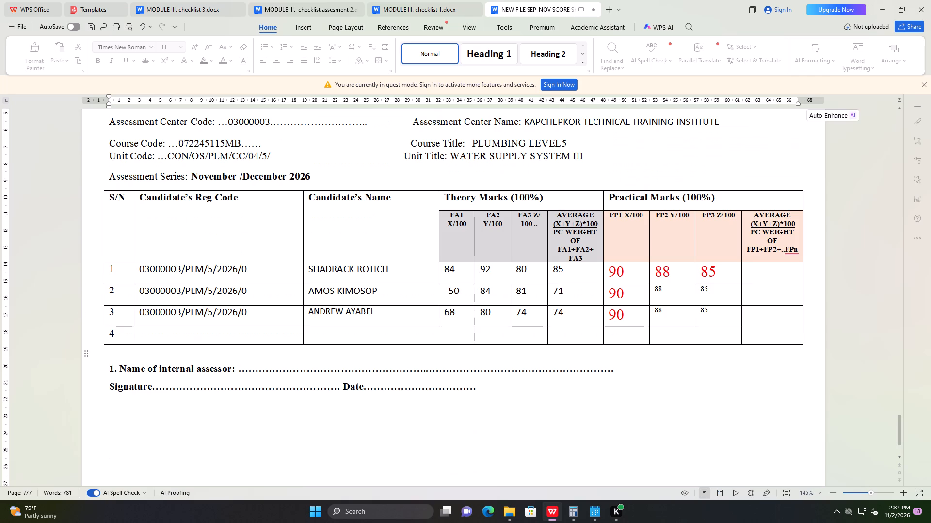
{"action": "scroll", "coordinate": [383, 320], "scroll_direction": "up", "scroll_amount": 1}
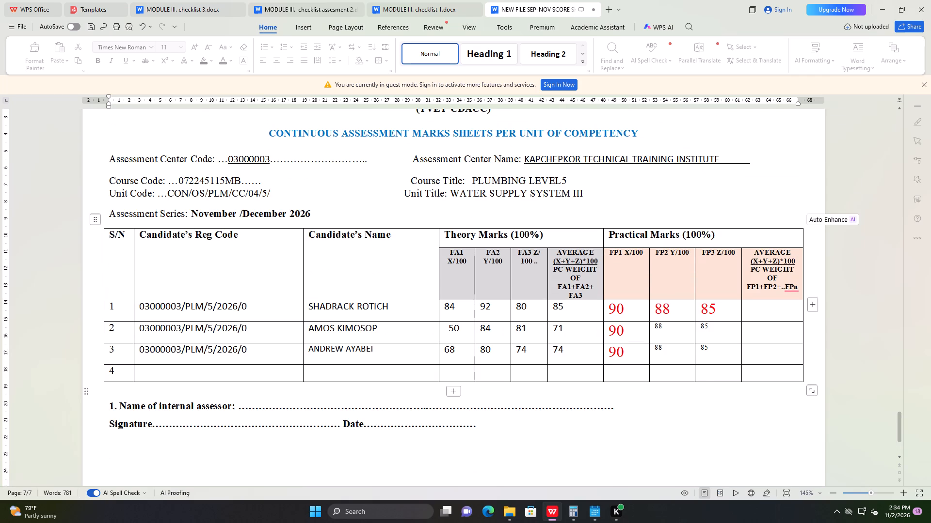
{"action": "left_click", "coordinate": [574, 513]}
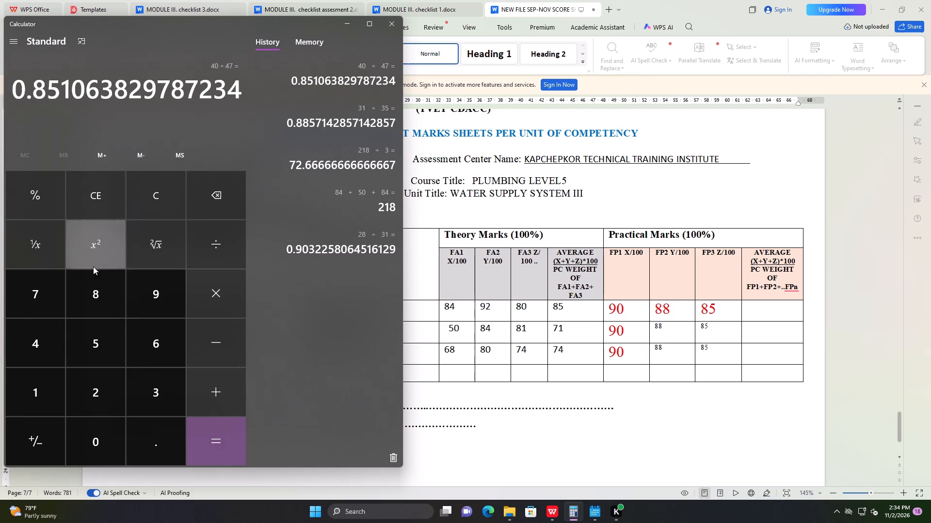
{"action": "left_click", "coordinate": [150, 295]}
{"action": "left_click_drag", "start_coordinate": [103, 436], "coordinate": [106, 432]}
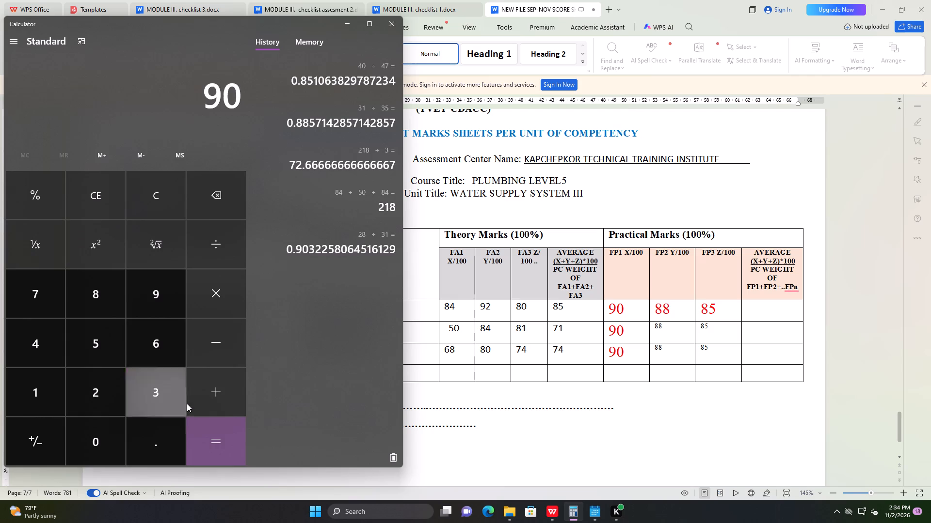
{"action": "left_click", "coordinate": [214, 401]}
{"action": "double_click", "coordinate": [95, 307]}
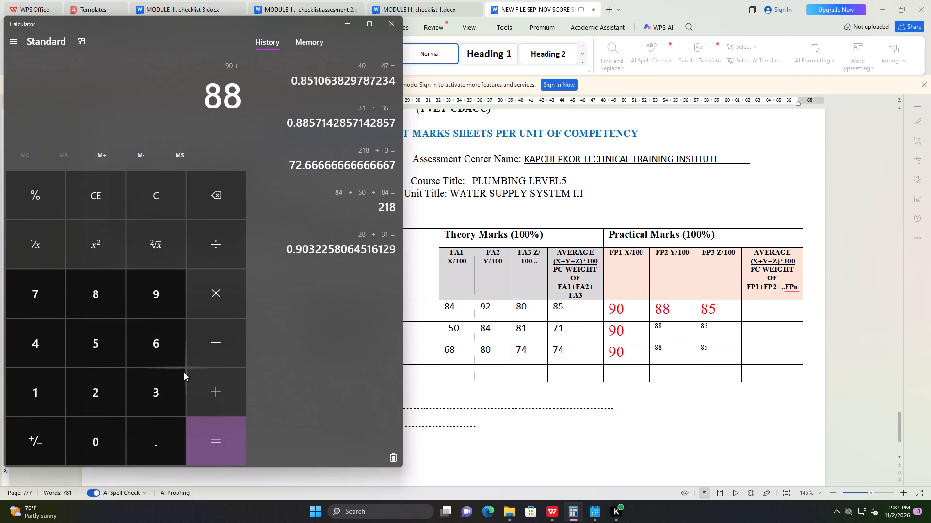
{"action": "left_click", "coordinate": [213, 388]}
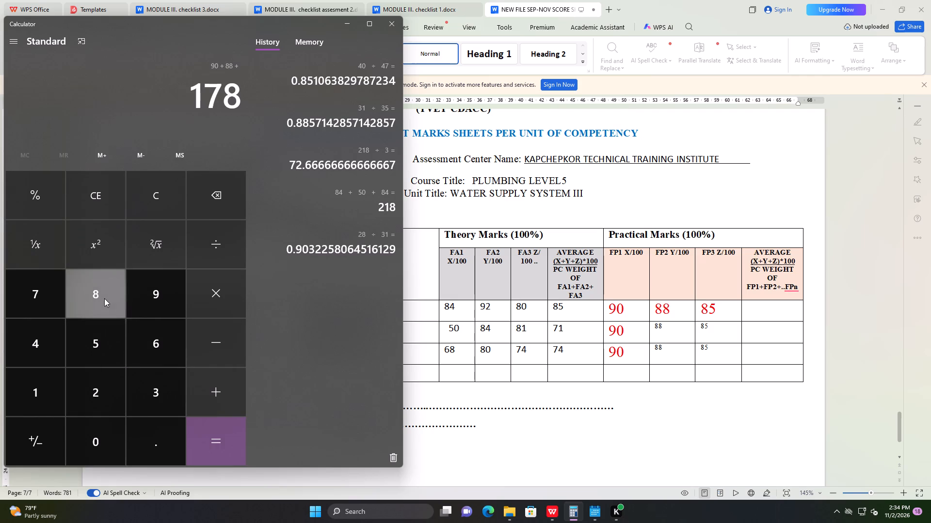
{"action": "left_click", "coordinate": [104, 298]}
{"action": "left_click", "coordinate": [100, 345]}
{"action": "left_click", "coordinate": [222, 435]}
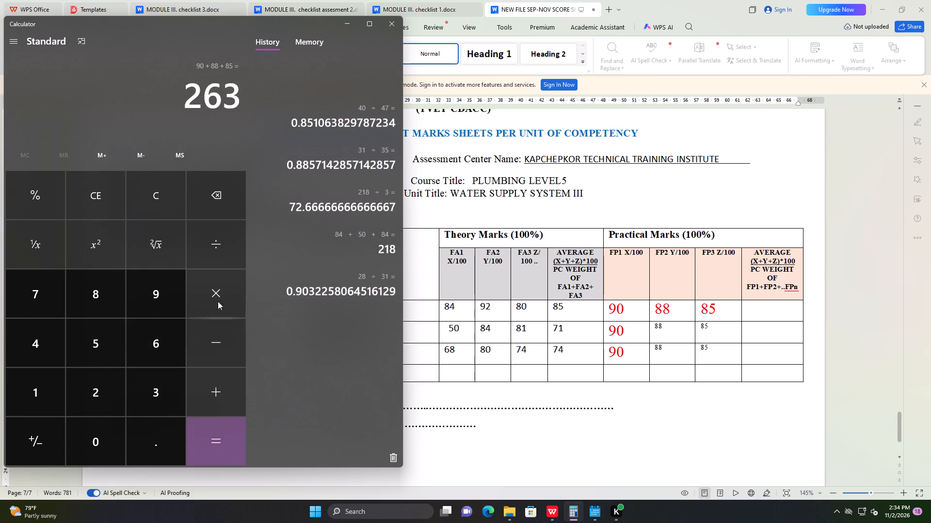
{"action": "left_click", "coordinate": [214, 254]}
{"action": "left_click", "coordinate": [161, 387]}
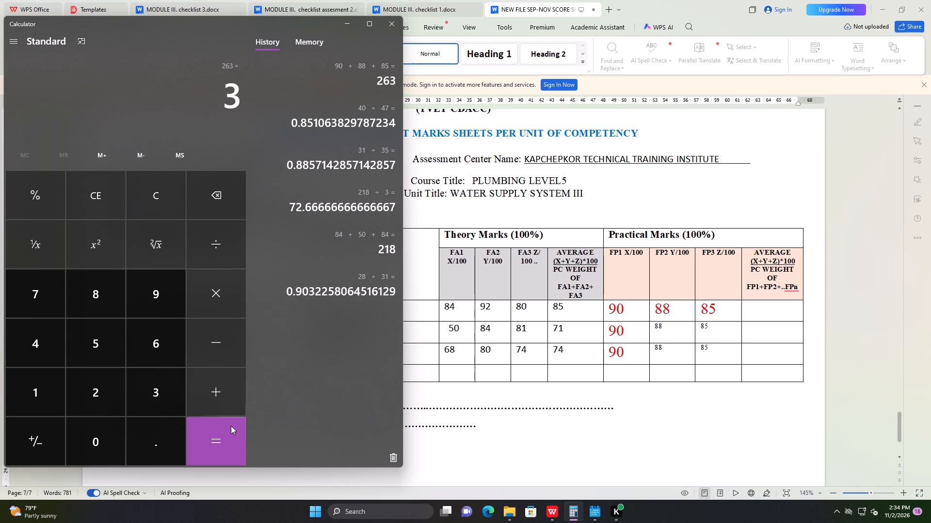
{"action": "left_click", "coordinate": [225, 432]}
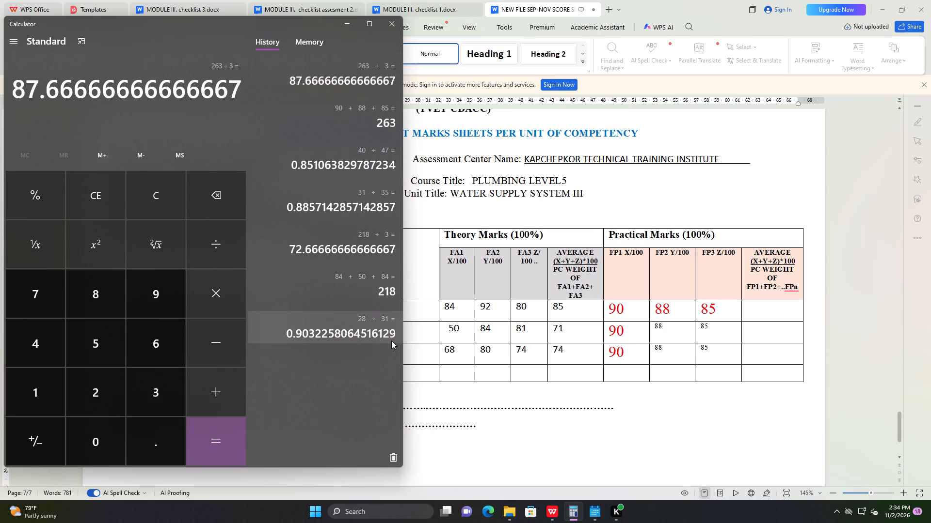
Enter practical averages of 87, 87 and 98 for candidates 1, 2 and 3 in the page 7 table.
{"action": "left_click", "coordinate": [758, 313]}
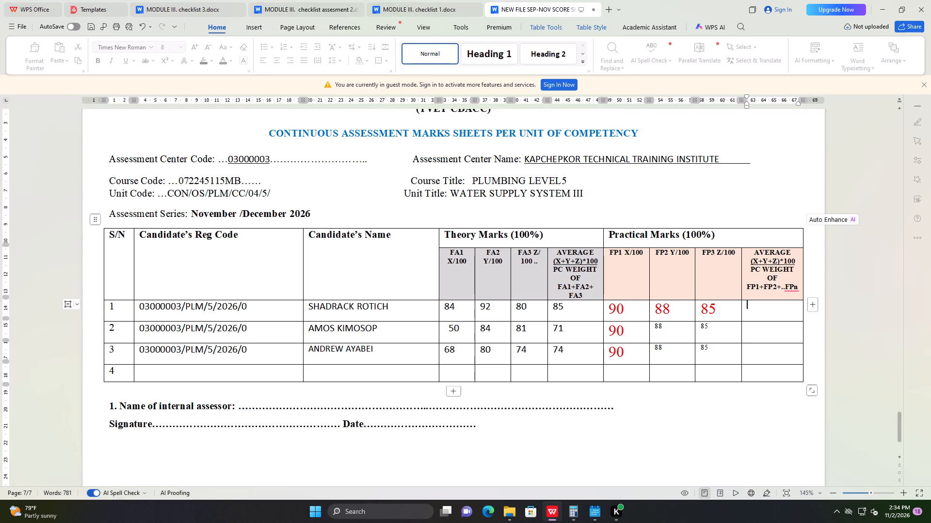
{"action": "key", "text": "8"}
{"action": "key", "text": "7"}
{"action": "left_click", "coordinate": [754, 331]}
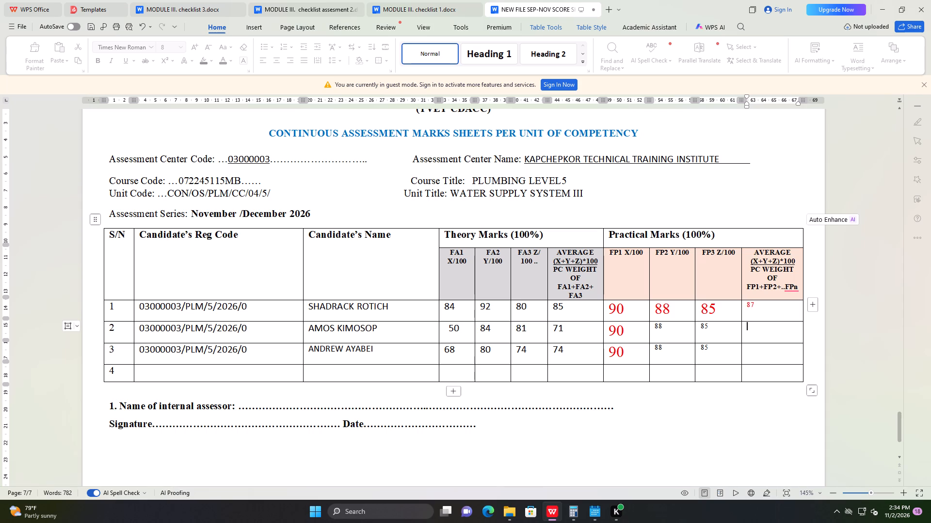
{"action": "key", "text": "8"}
{"action": "key", "text": "7"}
{"action": "left_click", "coordinate": [761, 354]}
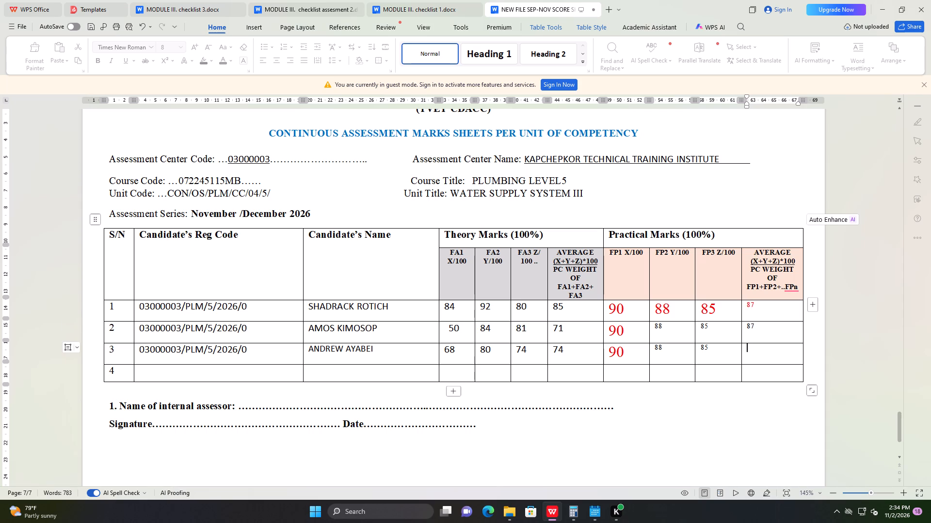
{"action": "key", "text": "9"}
{"action": "key", "text": "8"}
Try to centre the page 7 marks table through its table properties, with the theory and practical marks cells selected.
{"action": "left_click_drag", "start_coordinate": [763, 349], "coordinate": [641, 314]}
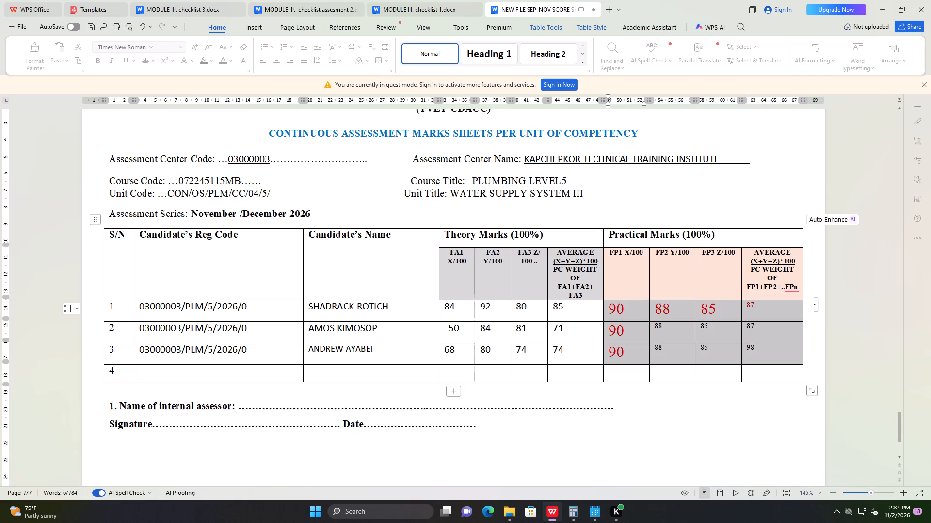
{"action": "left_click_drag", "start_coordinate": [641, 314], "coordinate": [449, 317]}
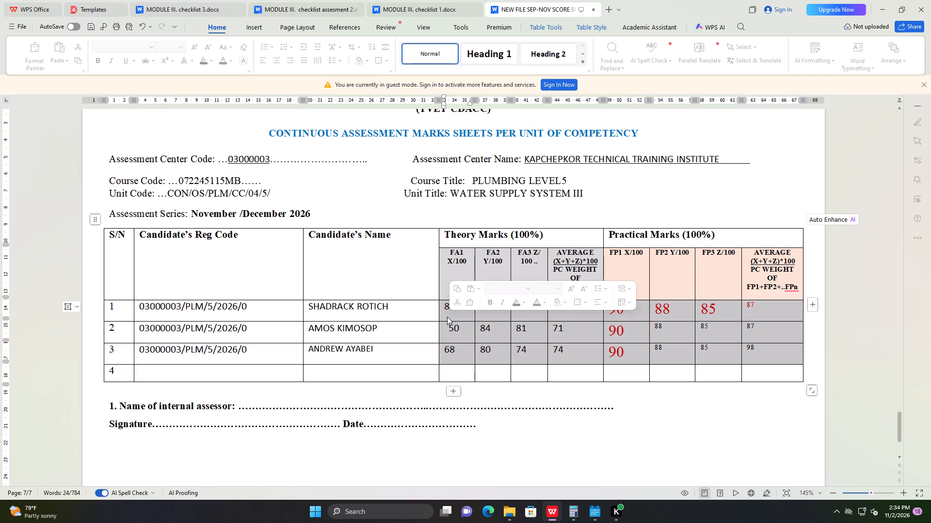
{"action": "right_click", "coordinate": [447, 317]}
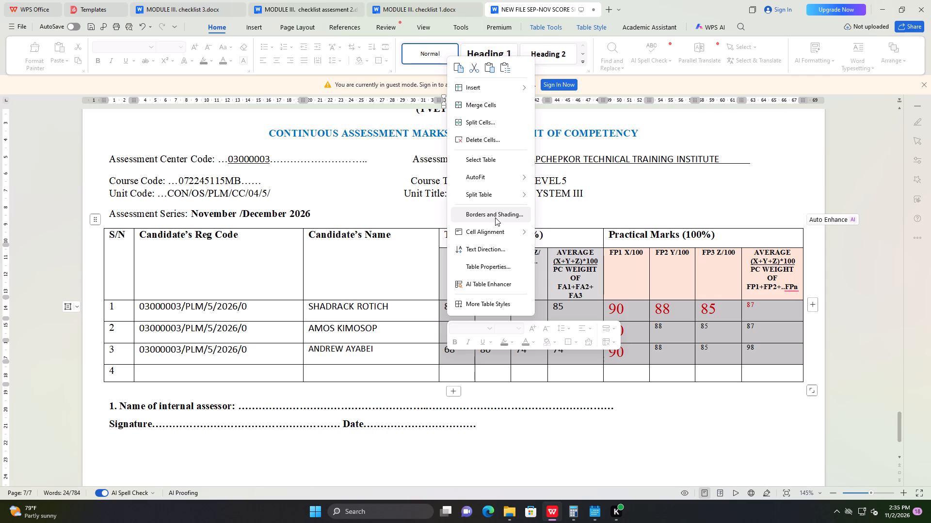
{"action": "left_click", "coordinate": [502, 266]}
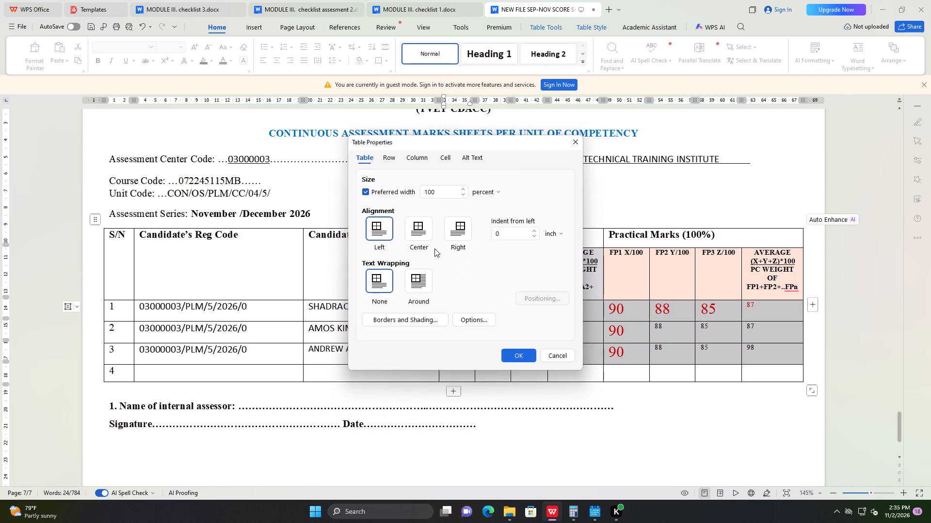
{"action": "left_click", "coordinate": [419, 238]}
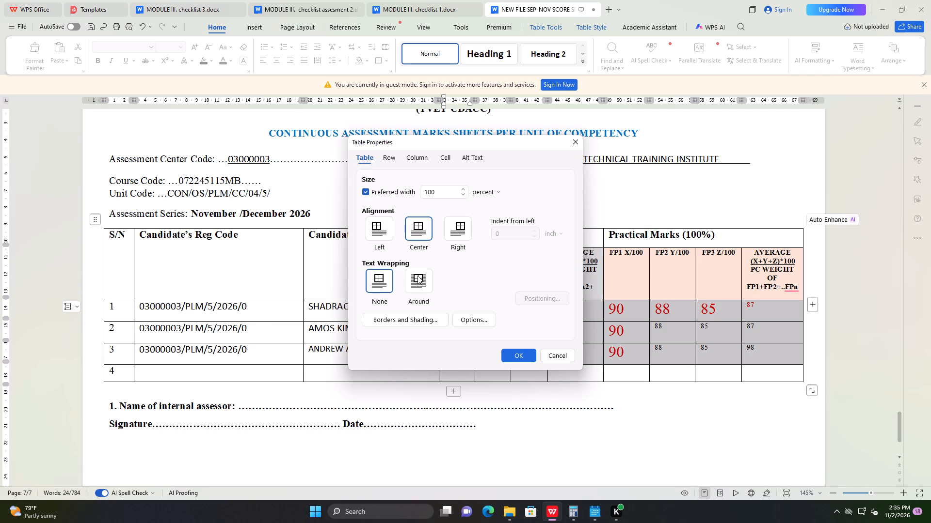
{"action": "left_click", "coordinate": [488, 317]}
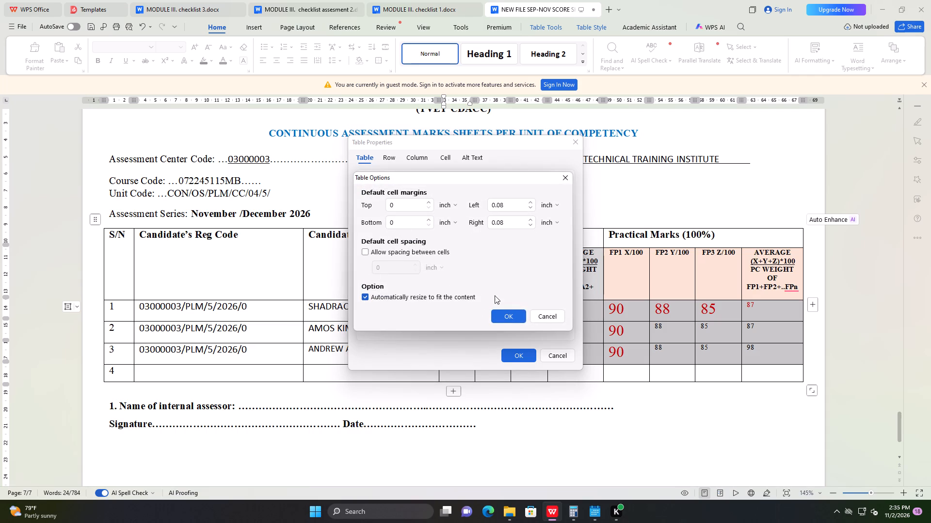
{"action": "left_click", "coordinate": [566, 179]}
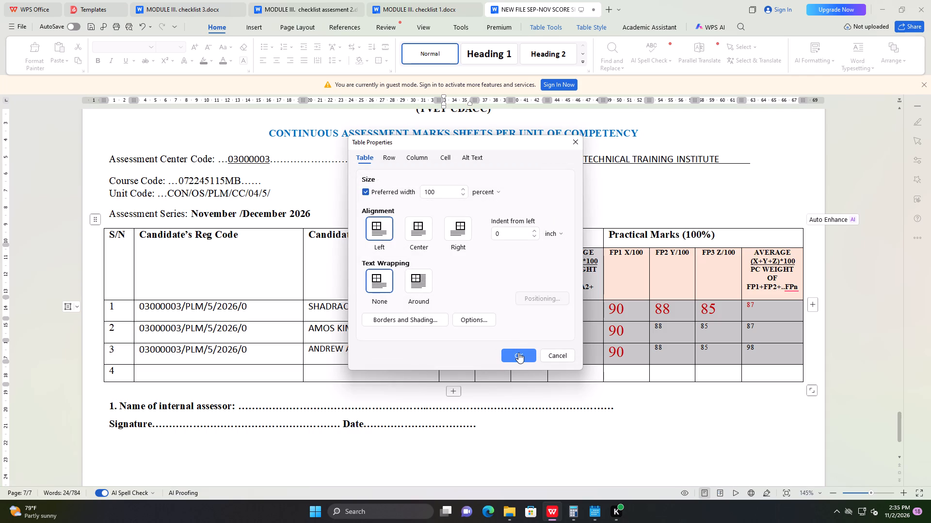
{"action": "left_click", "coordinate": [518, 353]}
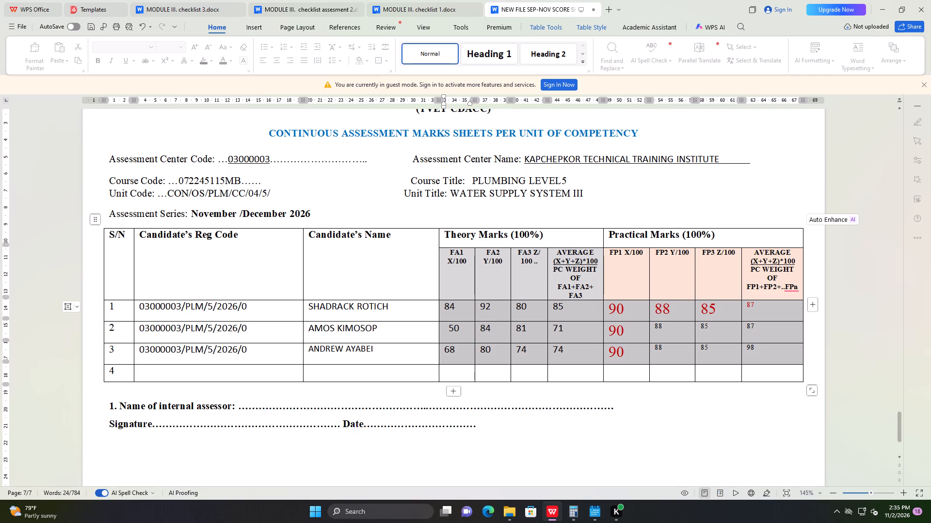
Examine the theory and practical marks of the three candidates in the page 7 table.
{"action": "scroll", "coordinate": [505, 376], "scroll_direction": "down", "scroll_amount": 1}
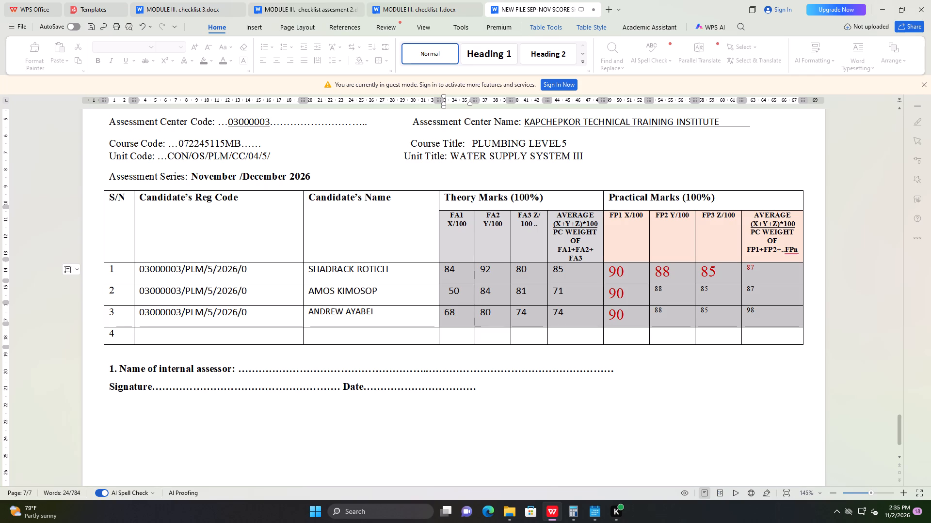
{"action": "scroll", "coordinate": [436, 391], "scroll_direction": "down", "scroll_amount": 2}
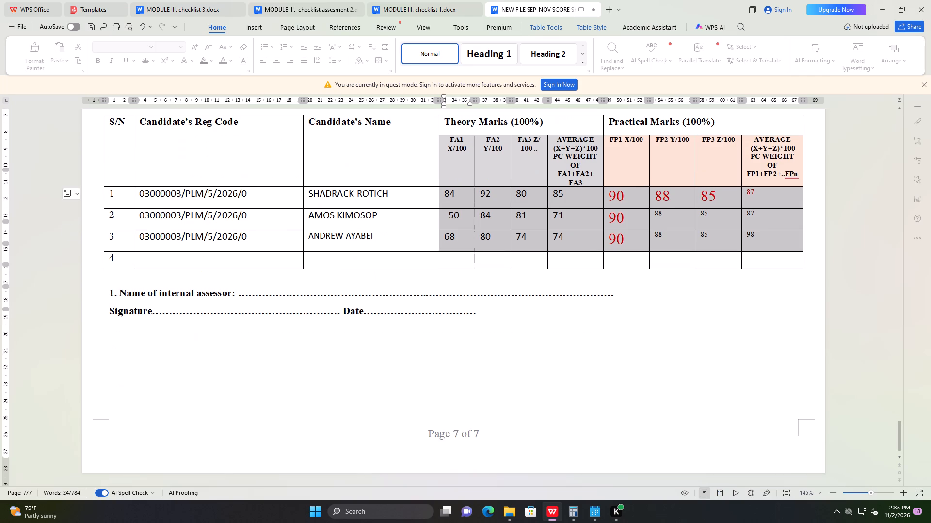
{"action": "scroll", "coordinate": [436, 390], "scroll_direction": "down", "scroll_amount": 7}
{"action": "scroll", "coordinate": [435, 389], "scroll_direction": "up", "scroll_amount": 4}
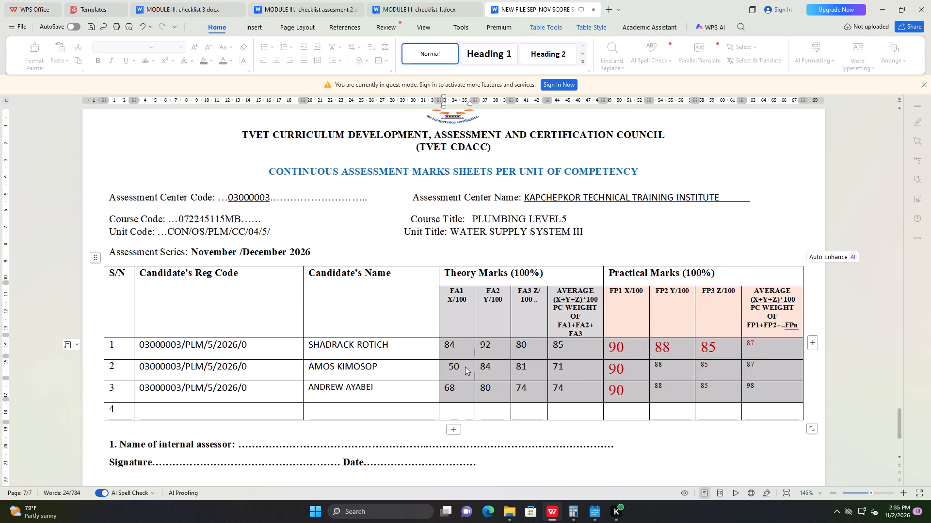
{"action": "left_click", "coordinate": [514, 375]}
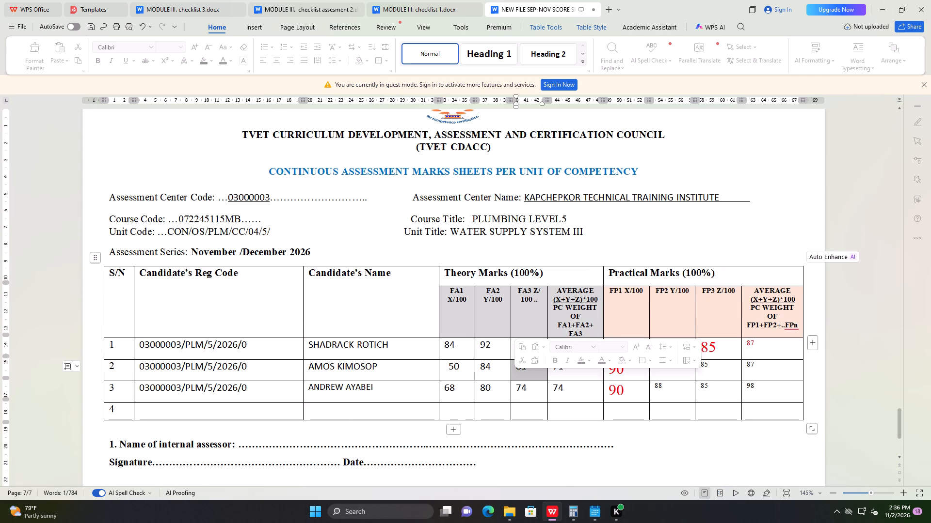
{"action": "left_click", "coordinate": [597, 392]}
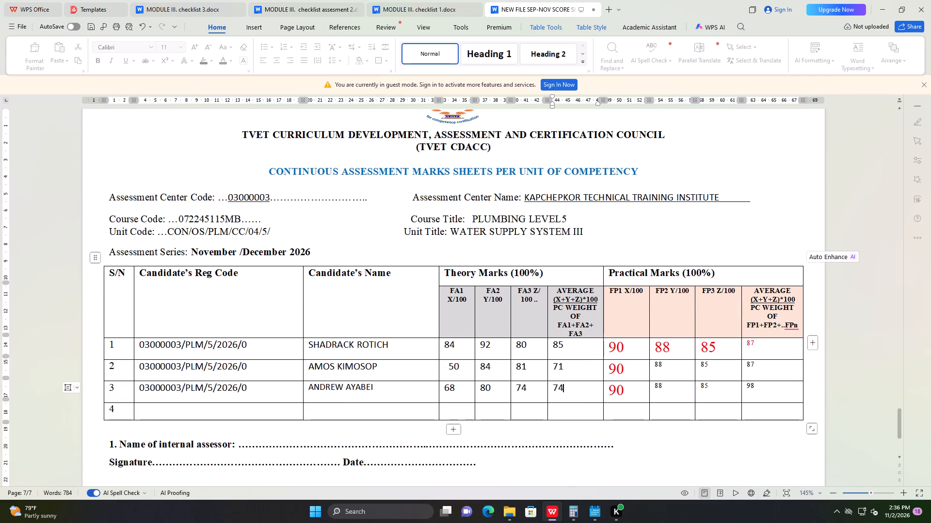
{"action": "left_click", "coordinate": [616, 391]}
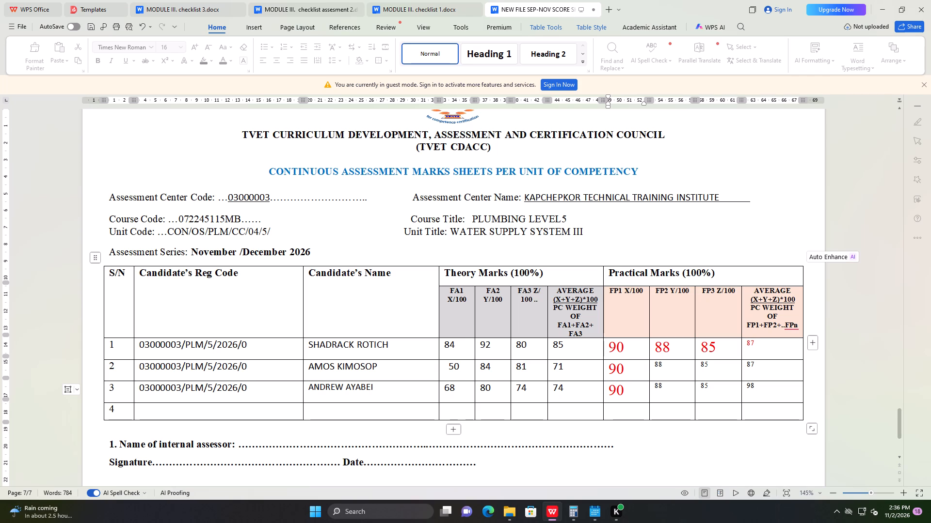
Compare the page 6 marks sheet's logo, heading and table with those on page 7.
{"action": "scroll", "coordinate": [621, 391], "scroll_direction": "up", "scroll_amount": 6}
{"action": "scroll", "coordinate": [614, 396], "scroll_direction": "down", "scroll_amount": 4}
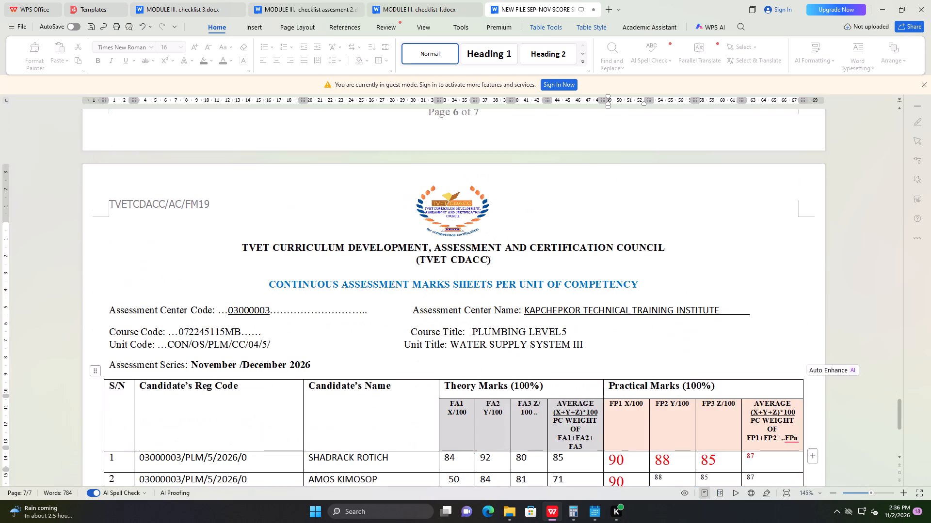
{"action": "scroll", "coordinate": [612, 379], "scroll_direction": "down", "scroll_amount": 4}
{"action": "scroll", "coordinate": [611, 385], "scroll_direction": "up", "scroll_amount": 12}
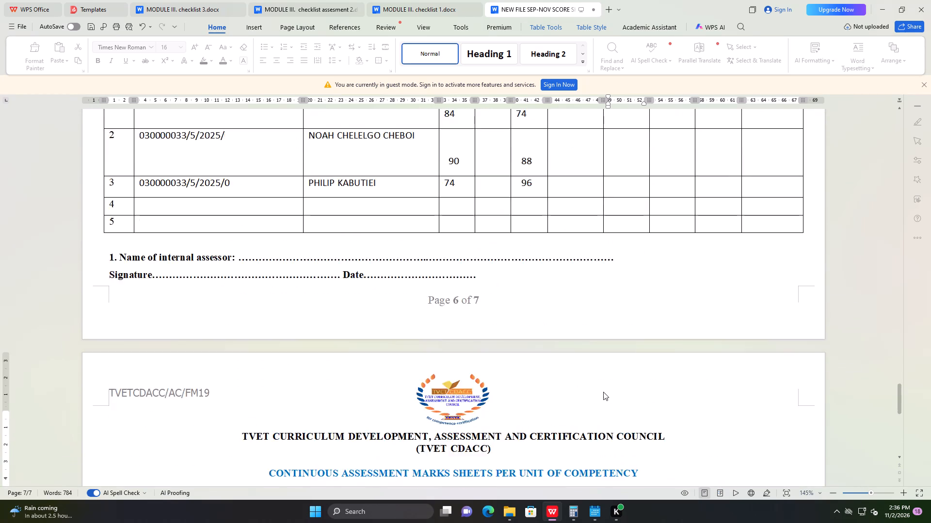
{"action": "scroll", "coordinate": [603, 392], "scroll_direction": "up", "scroll_amount": 7}
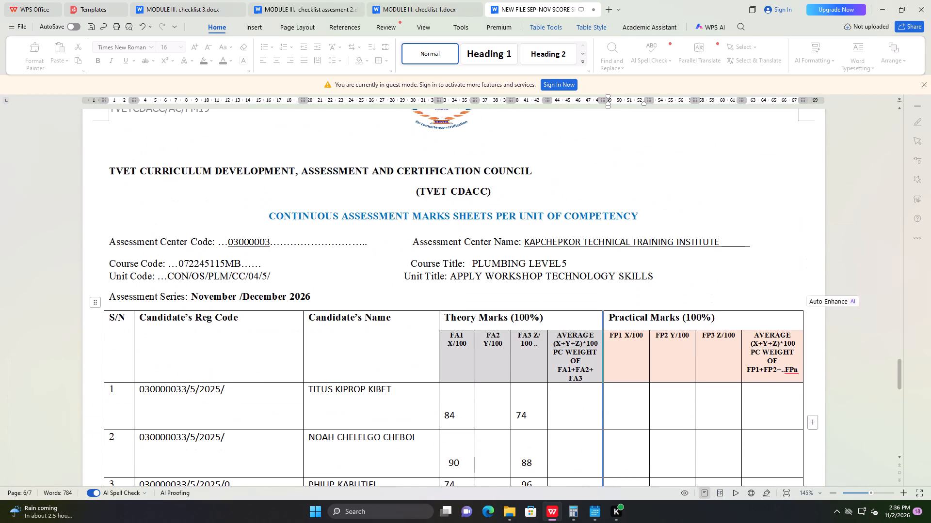
{"action": "scroll", "coordinate": [602, 393], "scroll_direction": "down", "scroll_amount": 4}
{"action": "scroll", "coordinate": [549, 370], "scroll_direction": "up", "scroll_amount": 8}
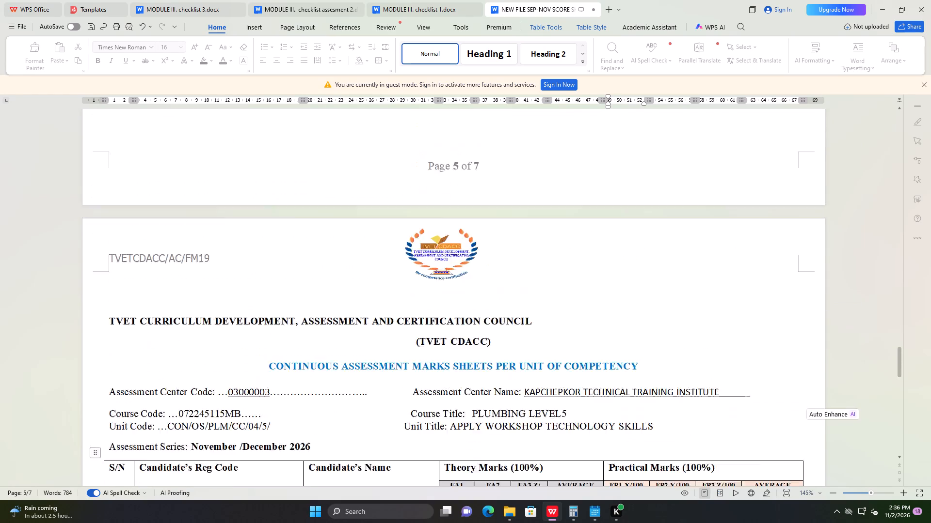
Review the layout, headings and marks tables of the score sheets from page 5 back to page 1.
{"action": "scroll", "coordinate": [545, 379], "scroll_direction": "up", "scroll_amount": 16}
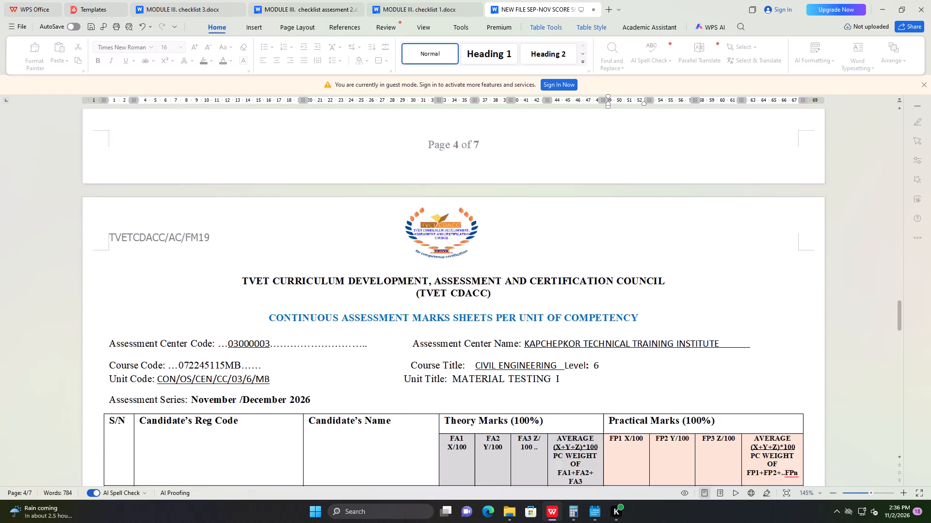
{"action": "scroll", "coordinate": [544, 379], "scroll_direction": "up", "scroll_amount": 19}
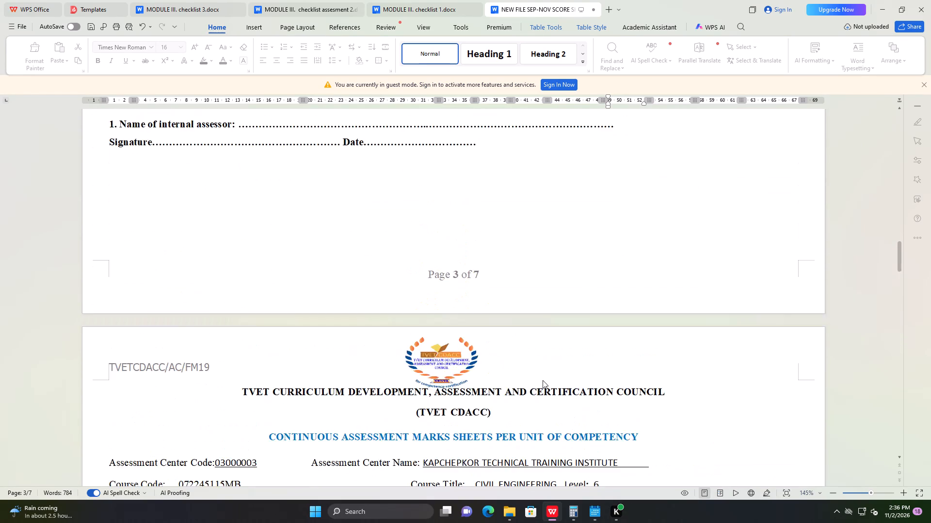
{"action": "scroll", "coordinate": [543, 380], "scroll_direction": "up", "scroll_amount": 15}
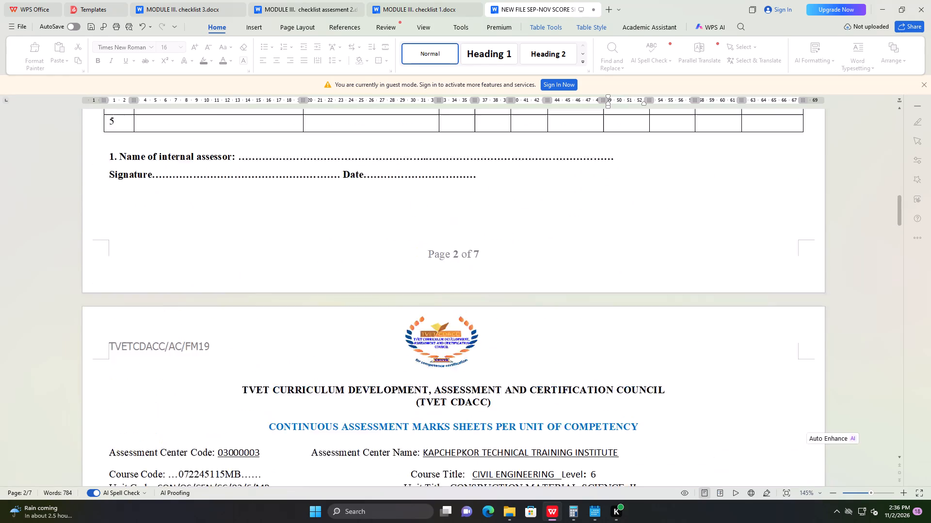
{"action": "scroll", "coordinate": [540, 380], "scroll_direction": "up", "scroll_amount": 18}
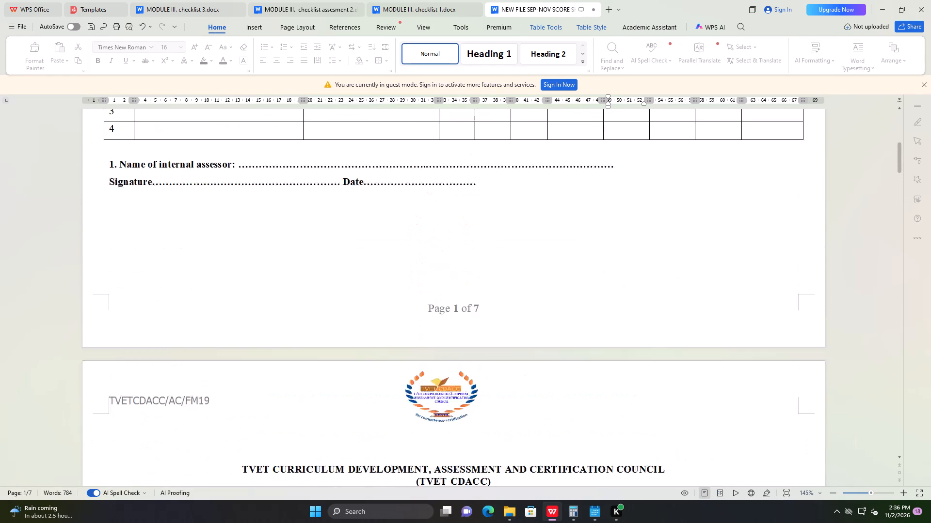
{"action": "scroll", "coordinate": [538, 378], "scroll_direction": "up", "scroll_amount": 11}
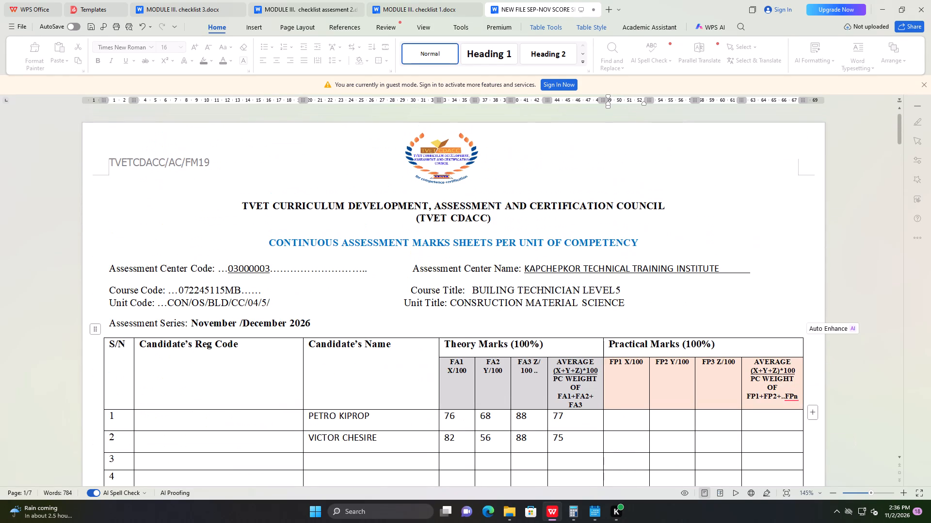
{"action": "scroll", "coordinate": [537, 378], "scroll_direction": "down", "scroll_amount": 10}
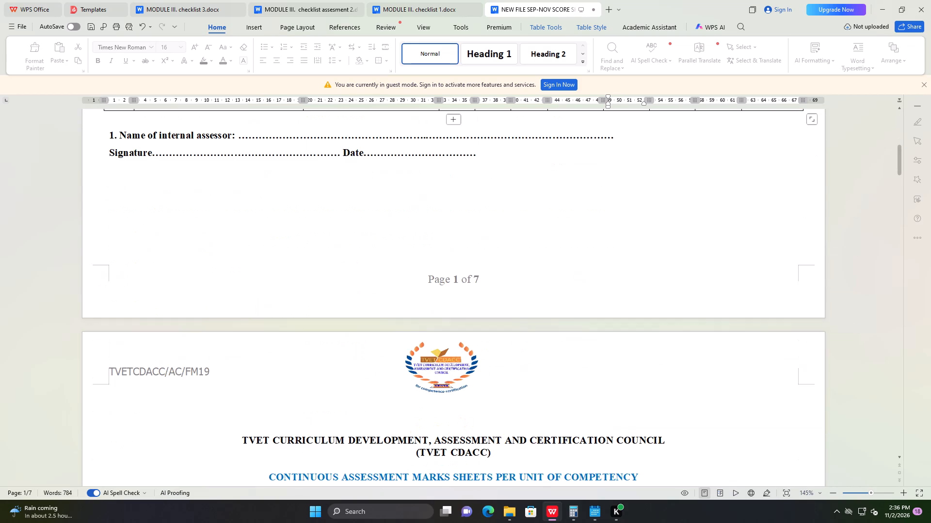